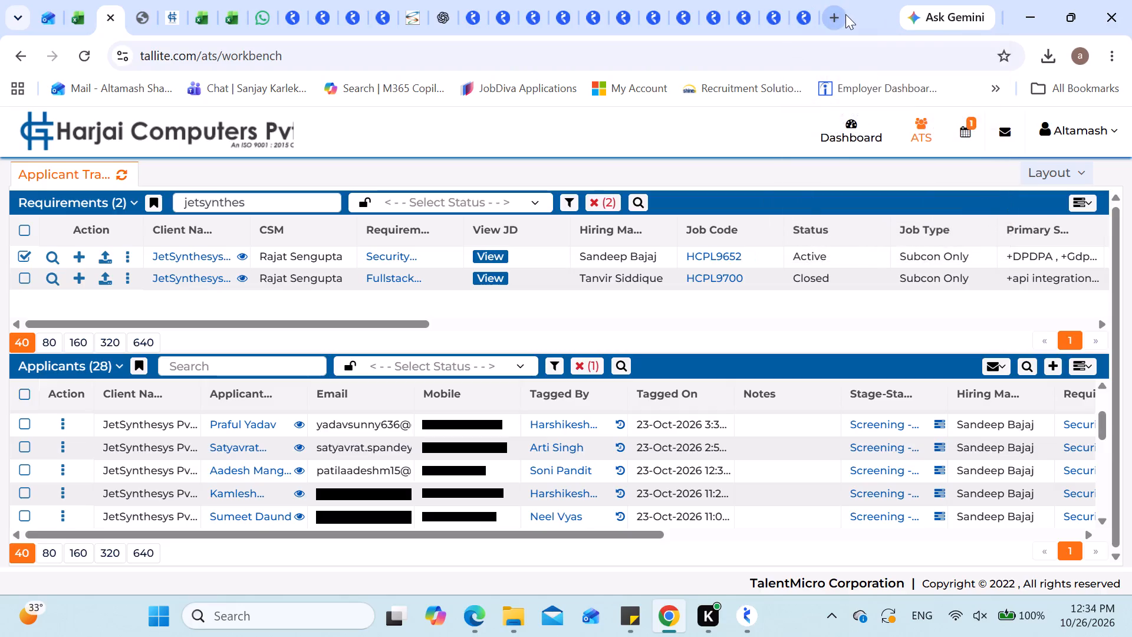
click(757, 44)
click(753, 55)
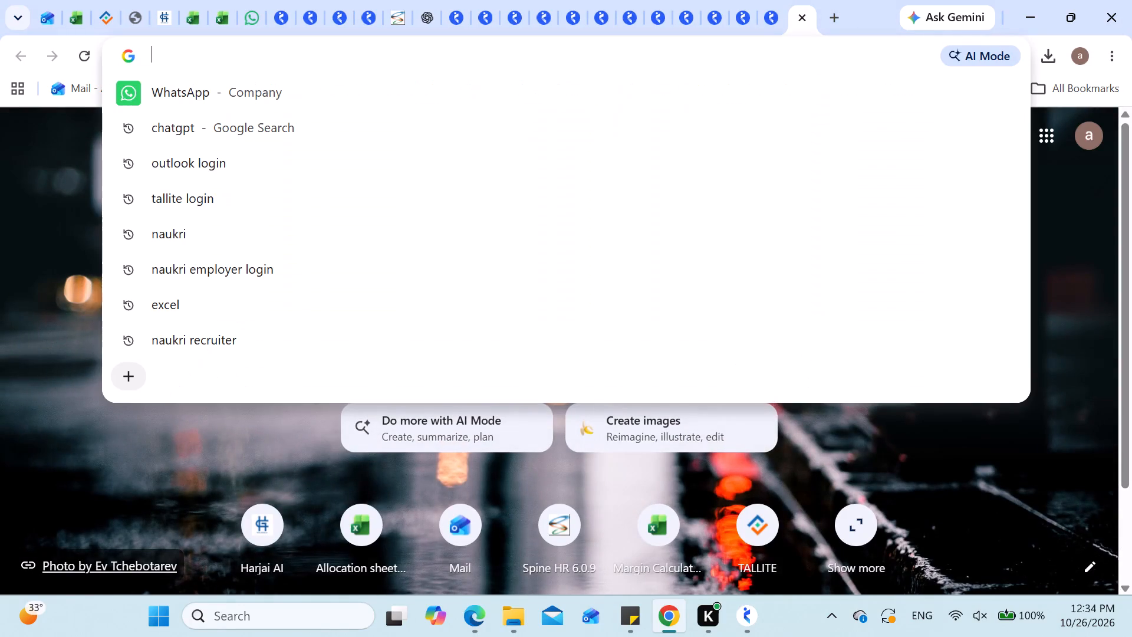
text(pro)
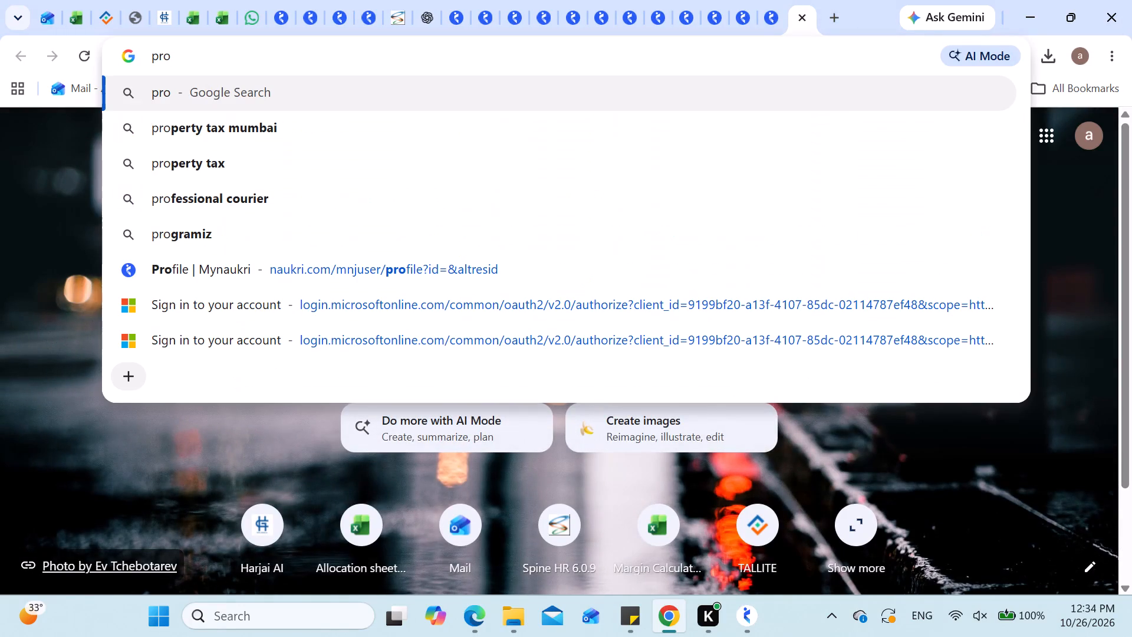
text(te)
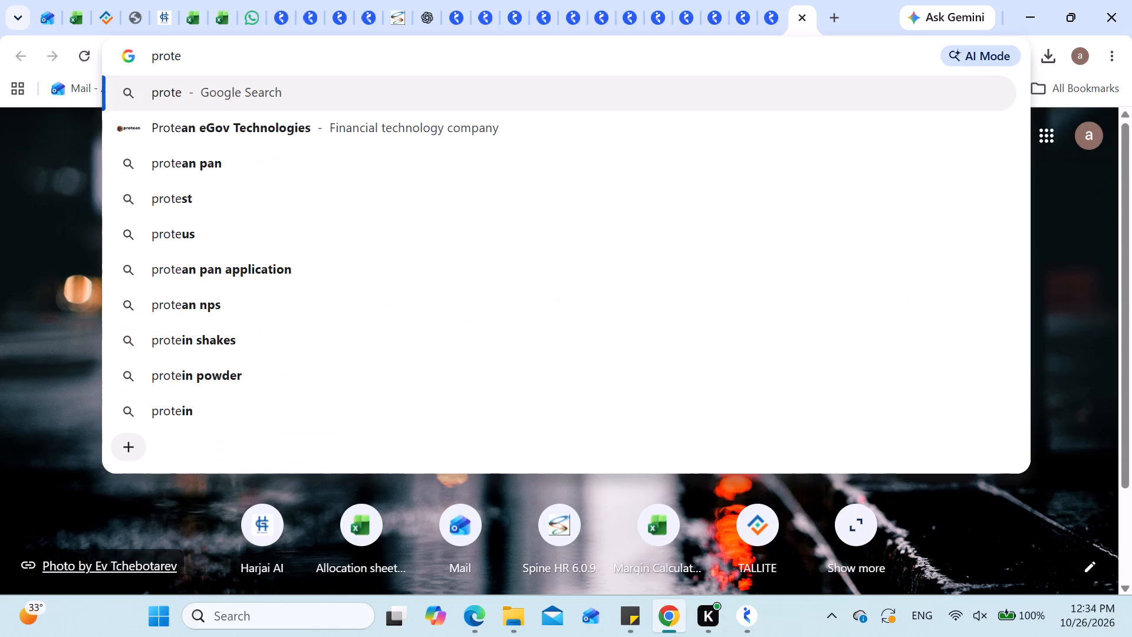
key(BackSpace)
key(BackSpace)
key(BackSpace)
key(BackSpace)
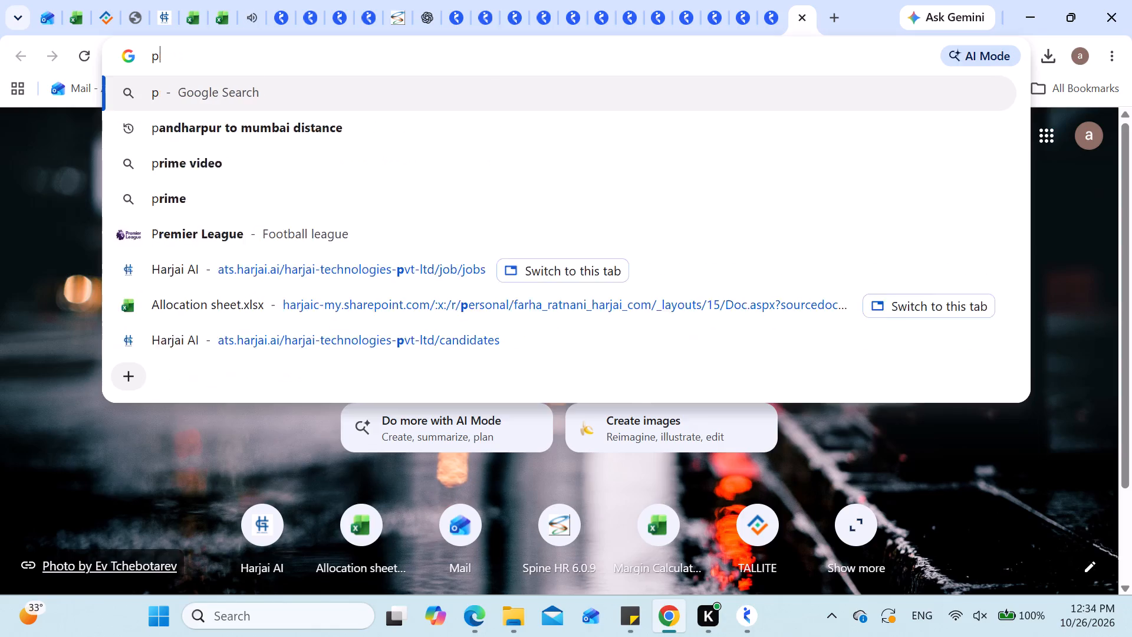
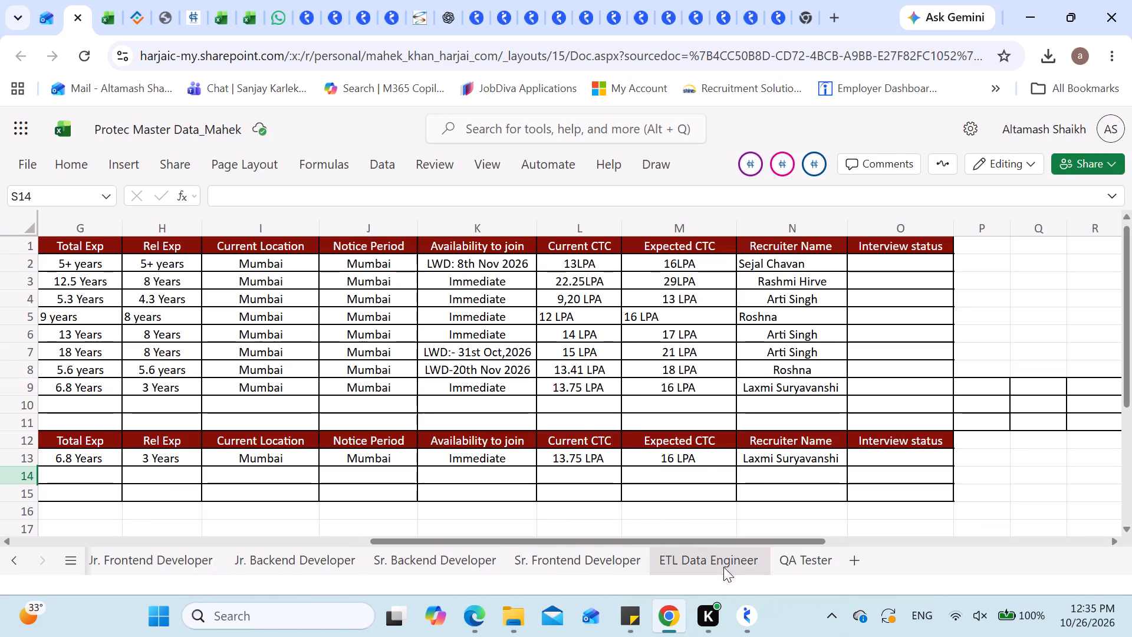
Review the ETL Data Engineer sheet of the Protec master data, including candidates' availability, CTC, recruiter and interview status columns.
click(709, 558)
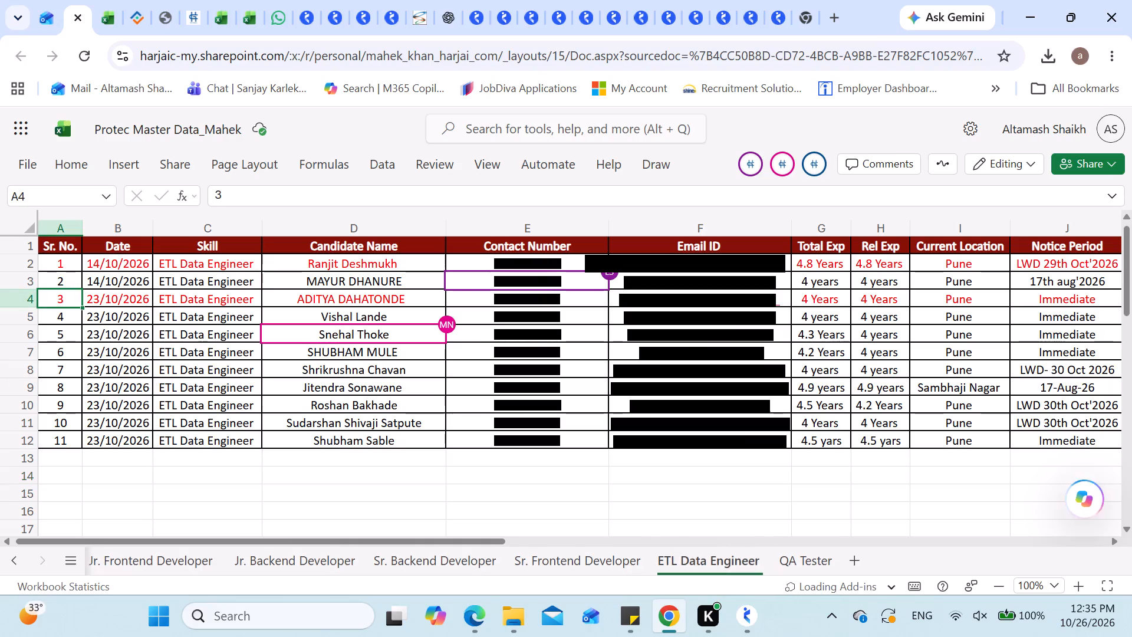
click(407, 461)
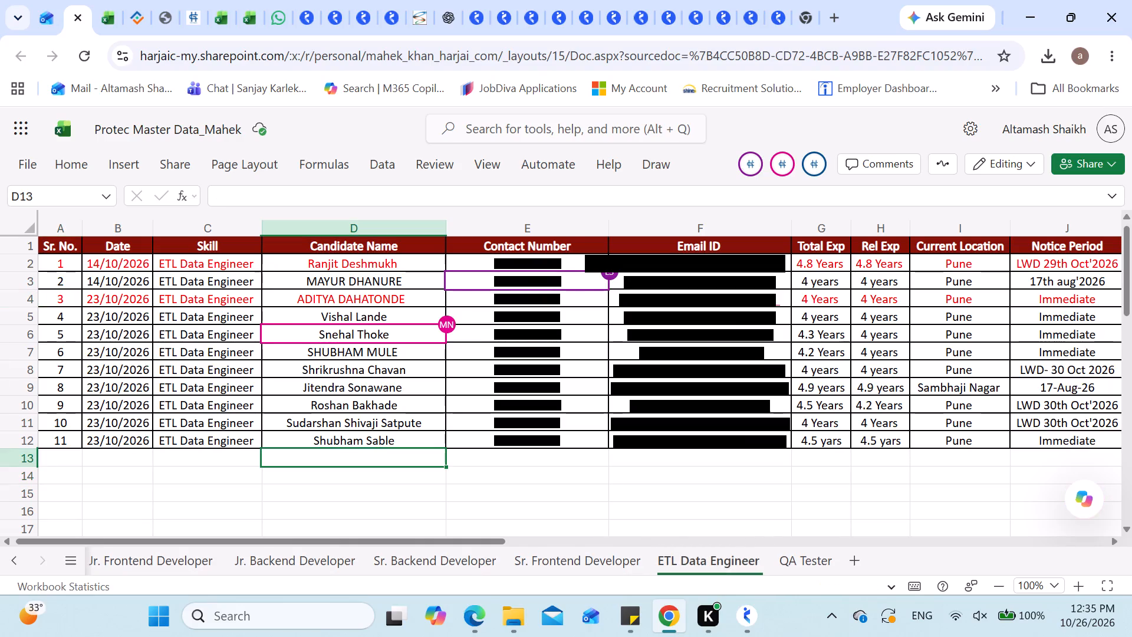
scroll(501, 478, left, 9)
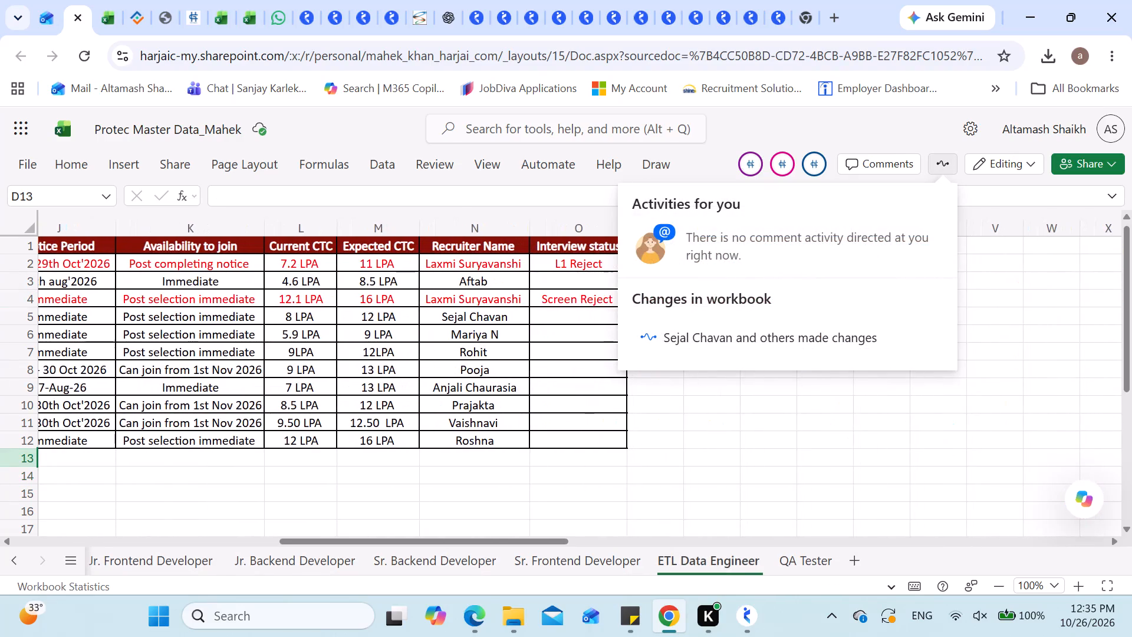
Review the candidate records on the ETL Data Engineer sheet, from interview status and recruiter back to candidate names, and dismiss the activities pane.
scroll(501, 478, right, 2)
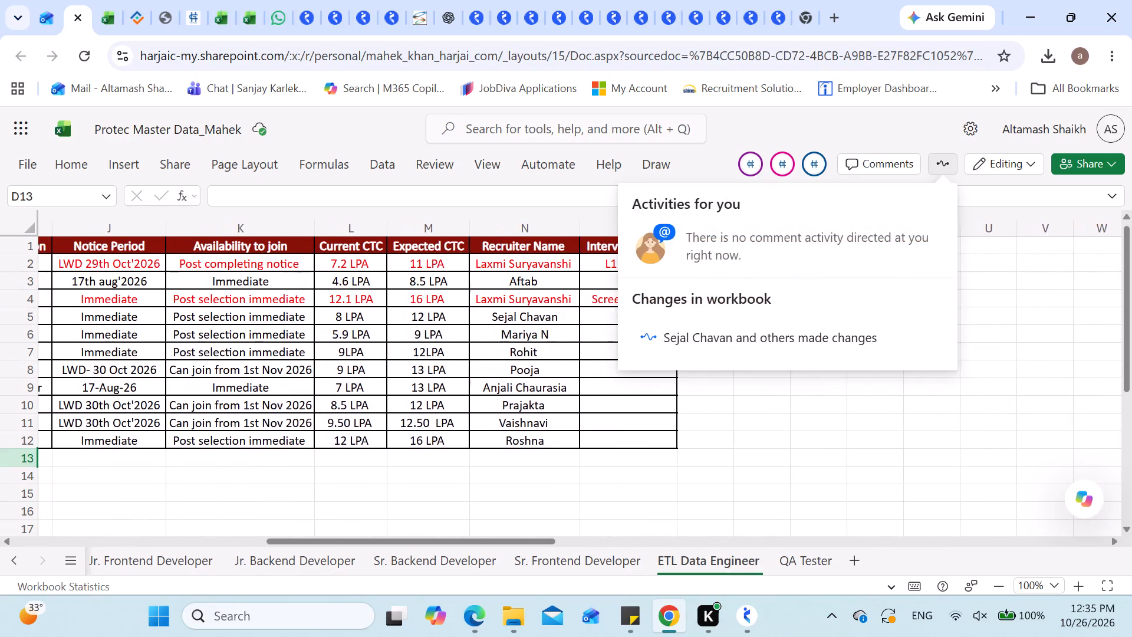
scroll(501, 478, right, 4)
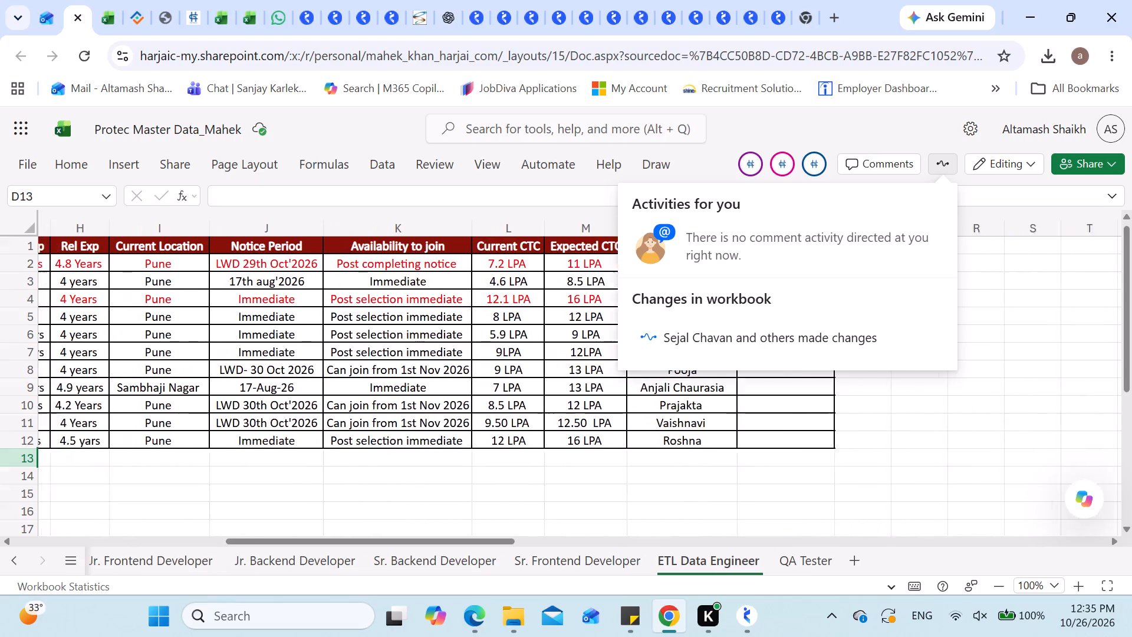
scroll(501, 478, right, 7)
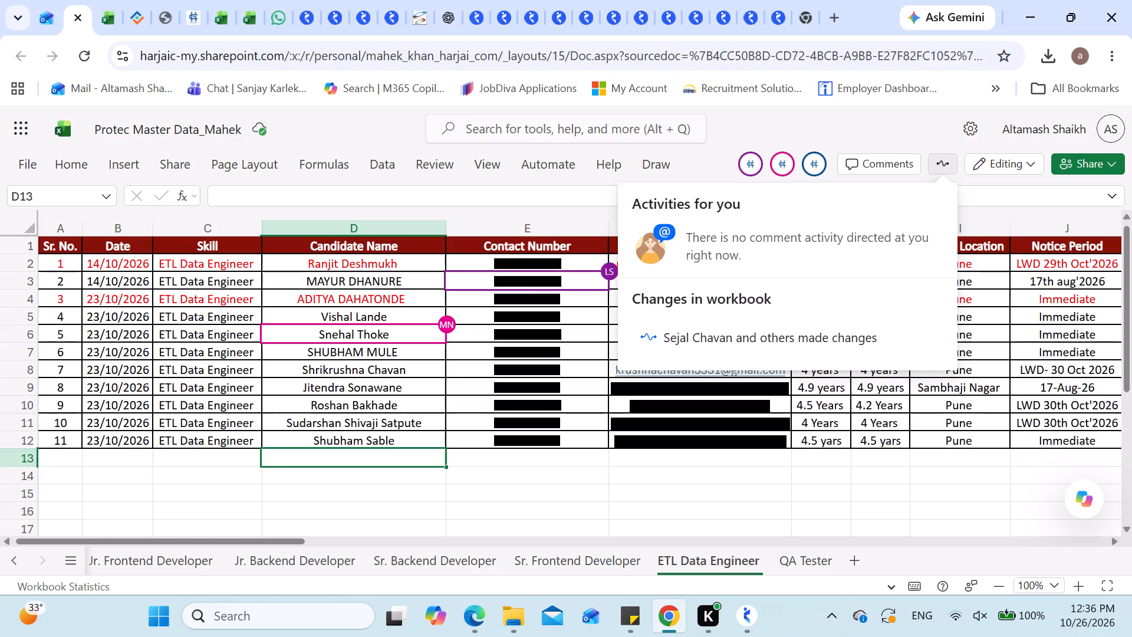
click(325, 357)
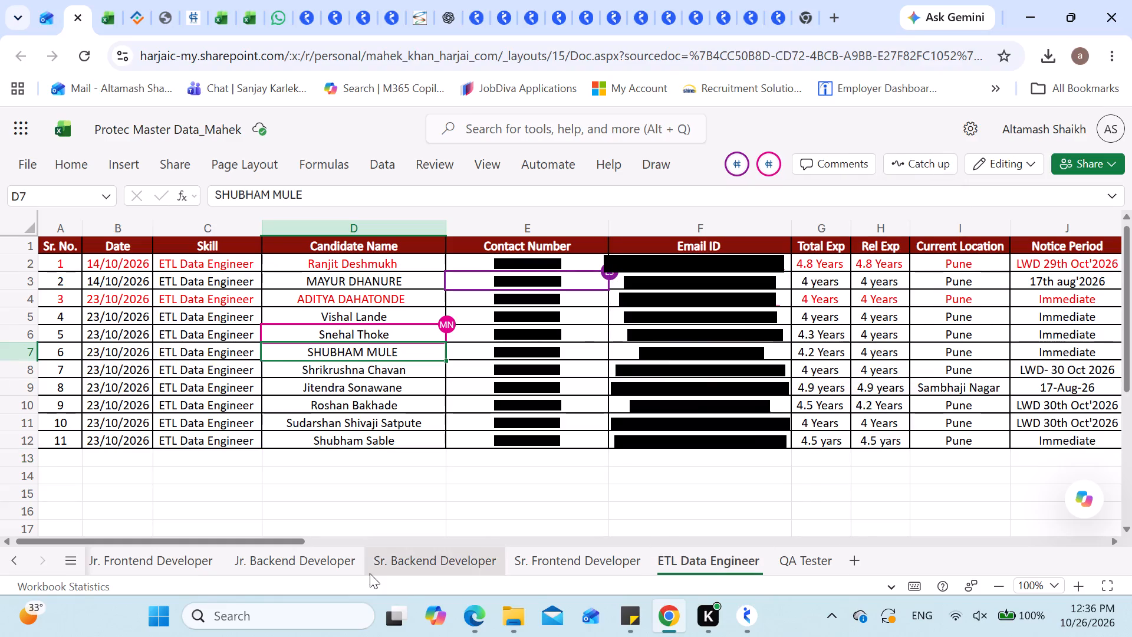
Switch from the ETL Data Engineer sheet to the Interviews sheet at the start of the workbook.
scroll(358, 568, right, 4)
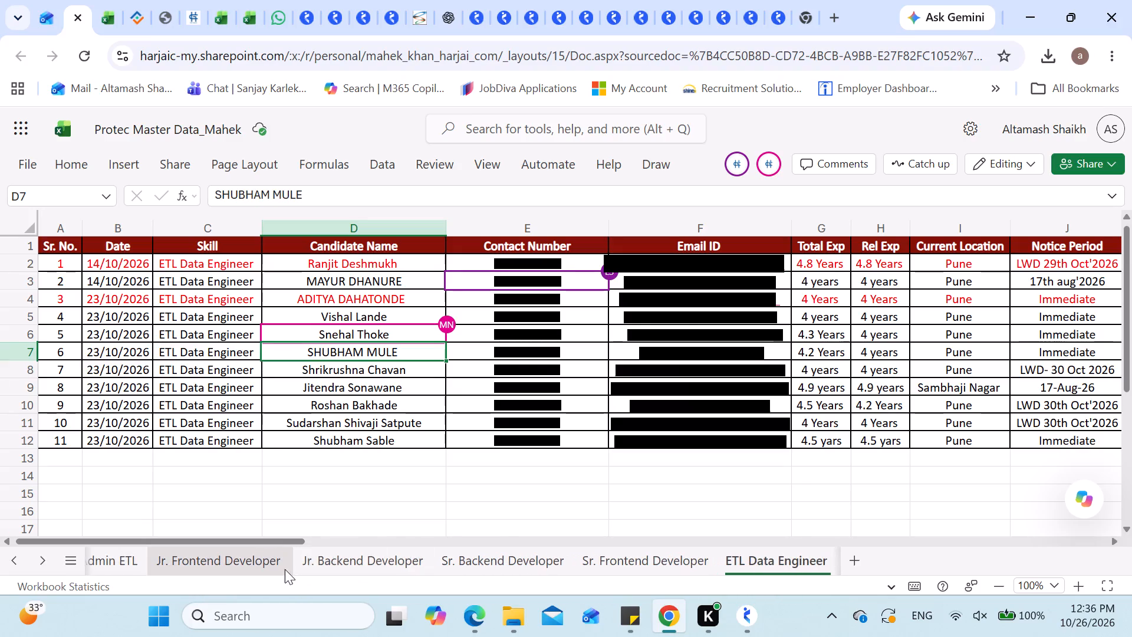
scroll(299, 573, right, 4)
scroll(299, 573, left, 2)
scroll(299, 573, right, 2)
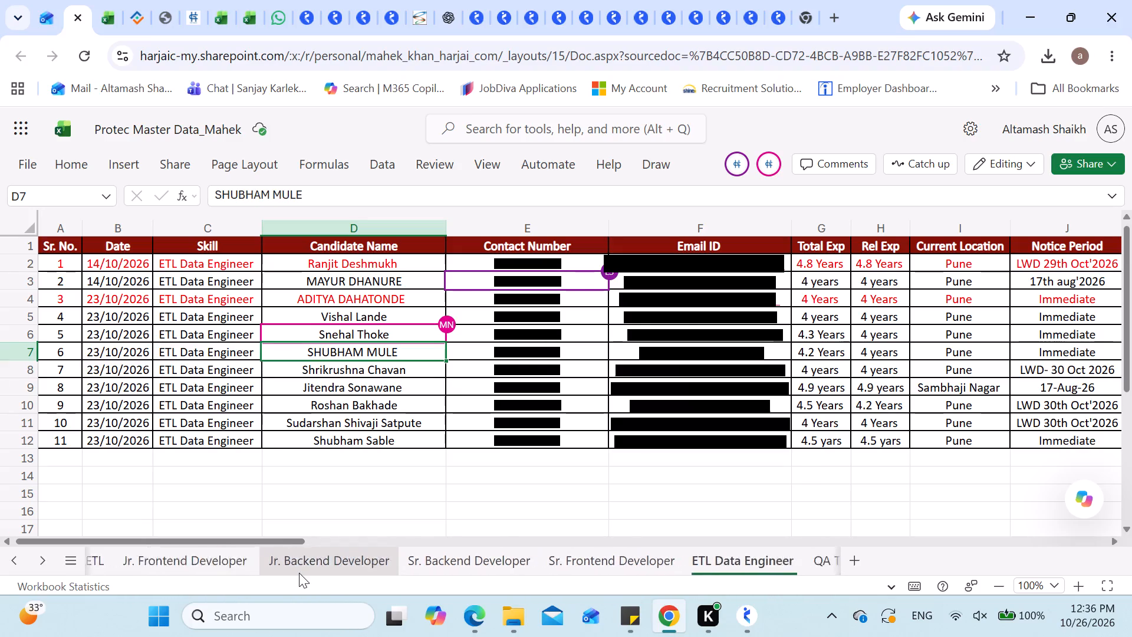
scroll(299, 573, right, 11)
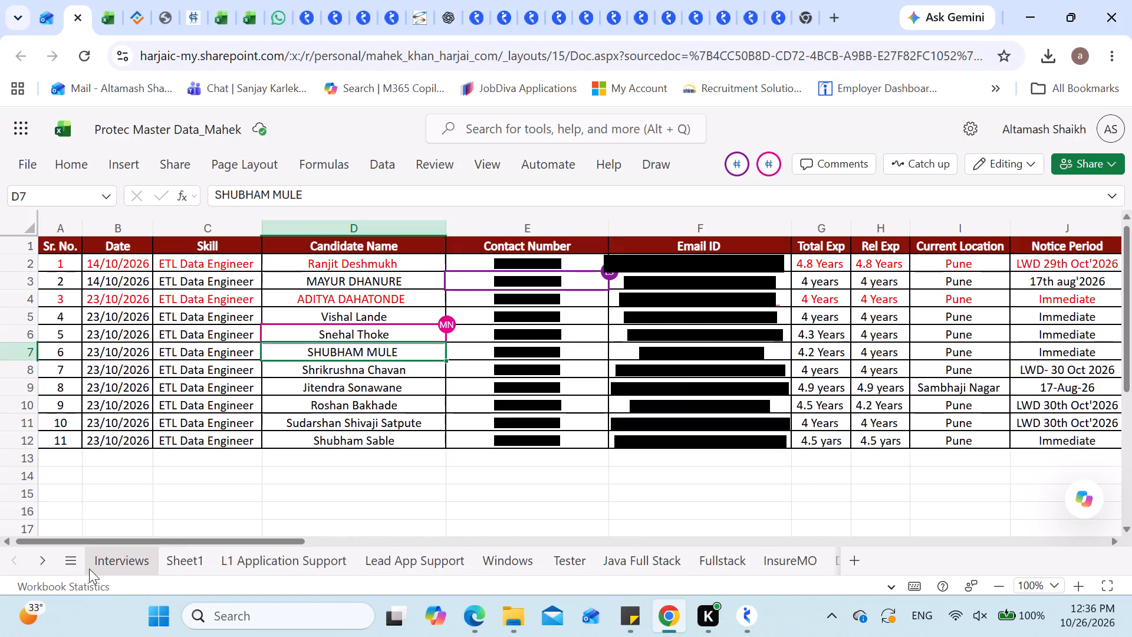
click(89, 566)
Examine the latest interview entries on the Interviews sheet, down to the first empty row, checking roles, candidates, dates and times.
scroll(235, 385, down, 1)
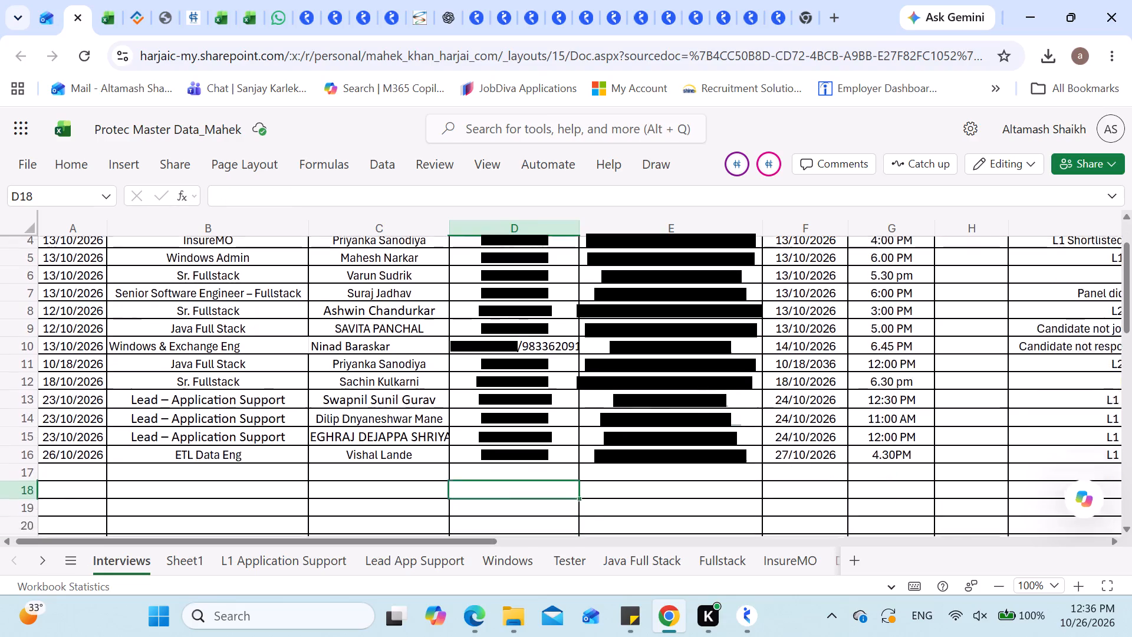
scroll(235, 385, down, 1)
click(380, 441)
scroll(380, 441, left, 1)
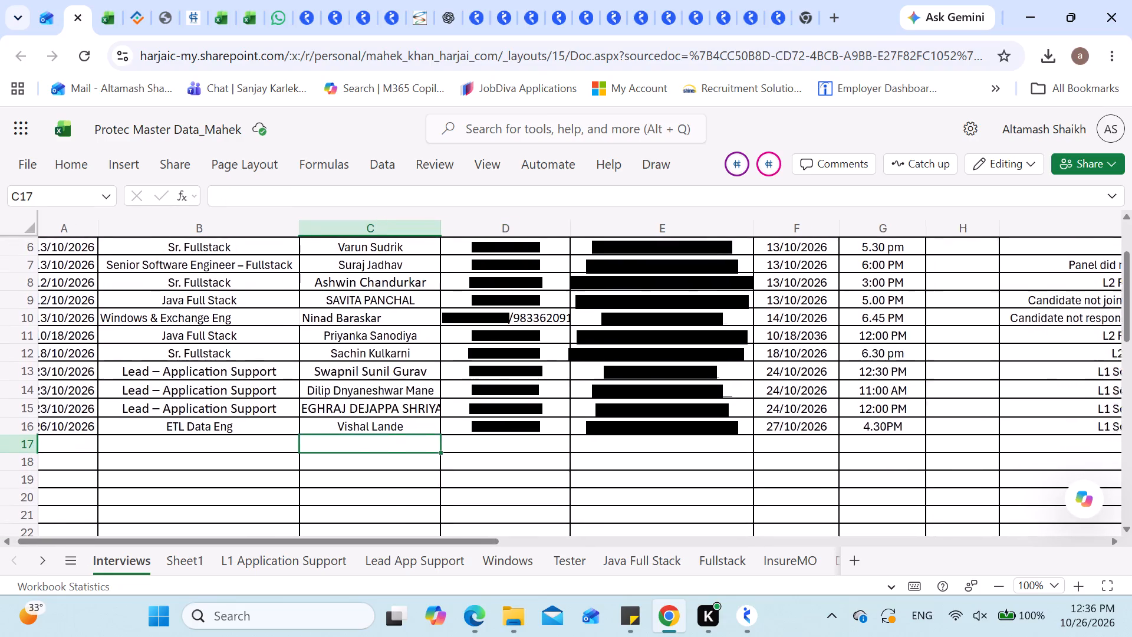
scroll(380, 441, left, 2)
scroll(380, 441, right, 1)
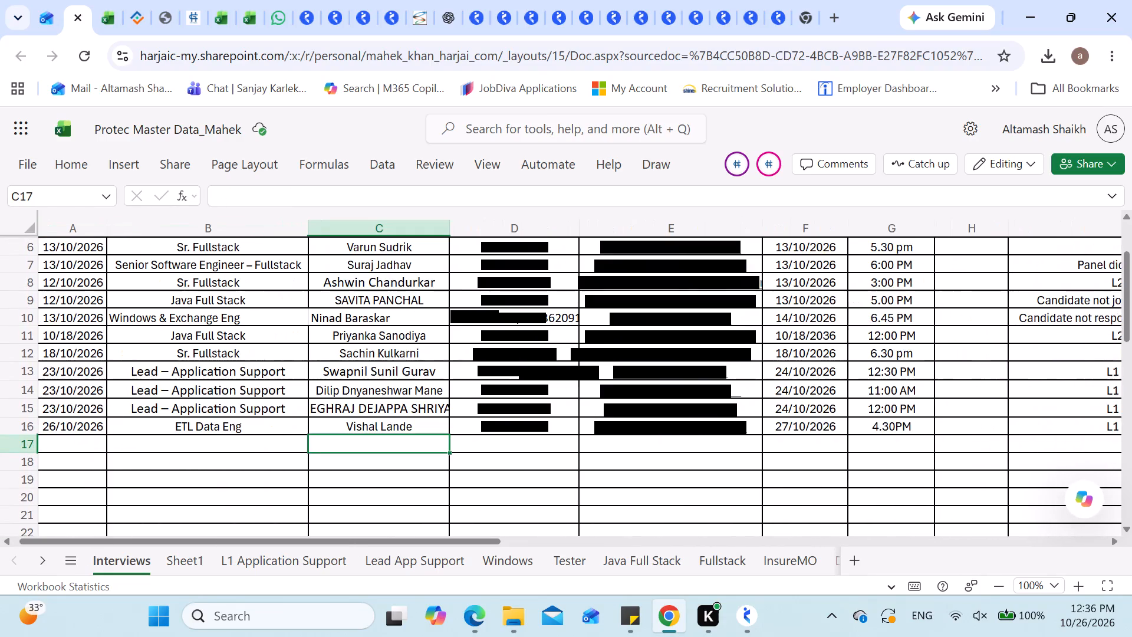
scroll(380, 441, right, 2)
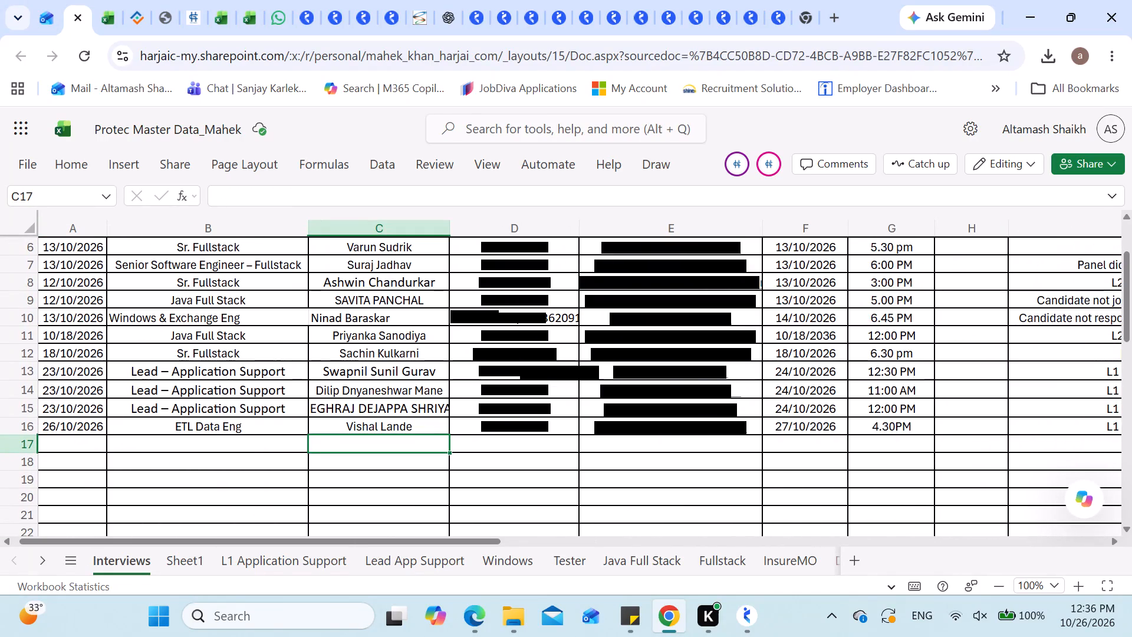
Start a new interview entry in row 17 by copying the date 26/10/2026 and role ETL Data Eng from the row above.
click(86, 466)
click(69, 445)
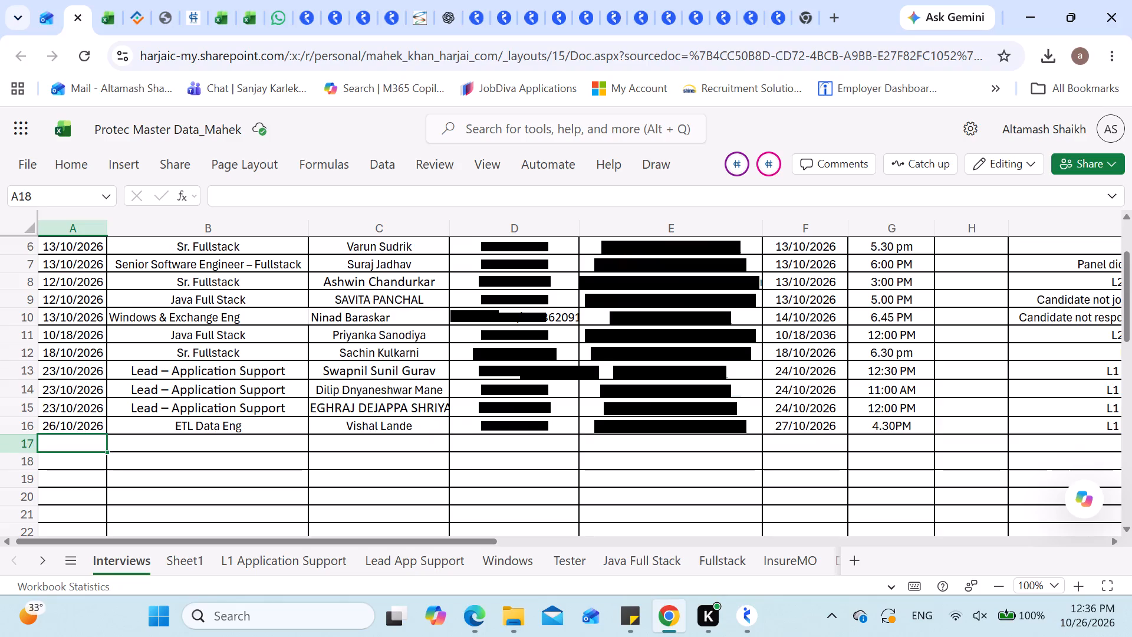
click(68, 431)
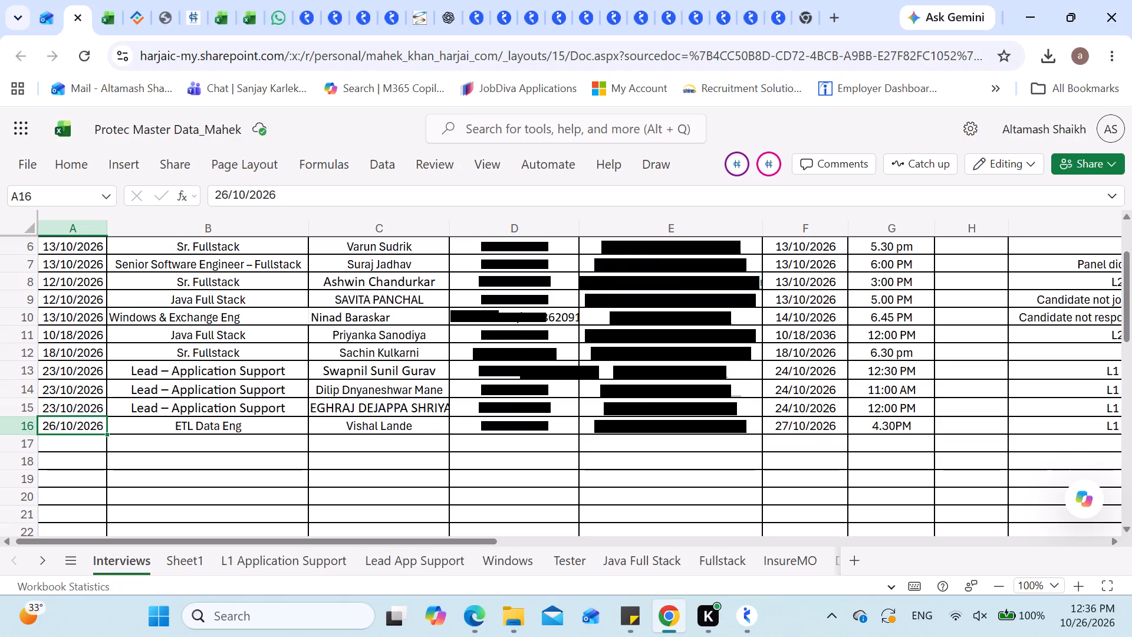
key(ctrl+c)
click(66, 443)
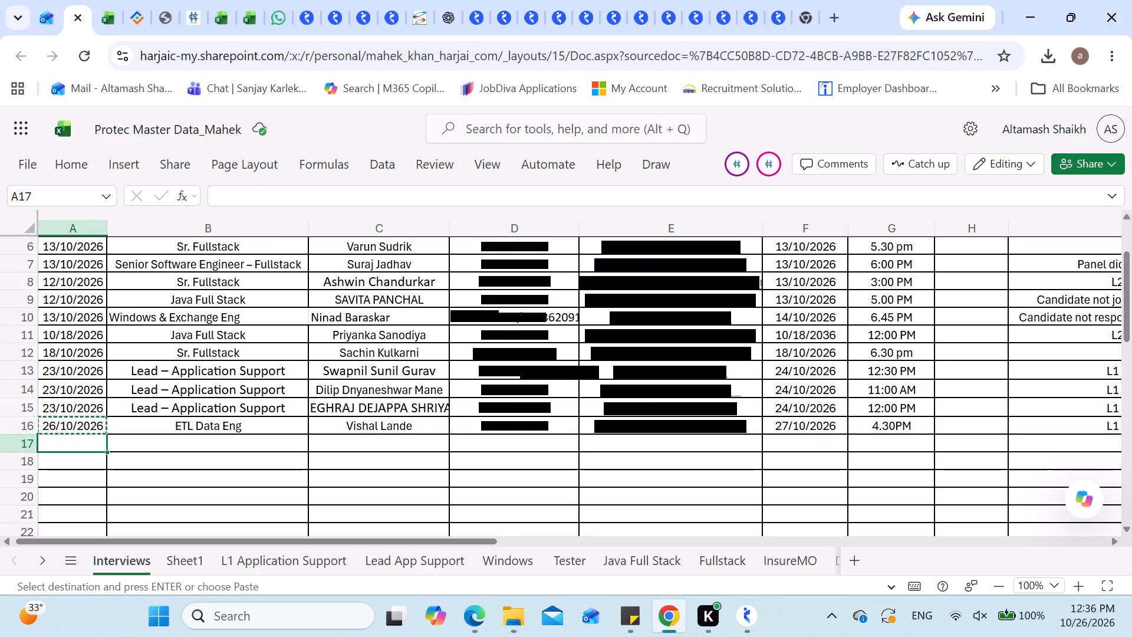
key(ctrl+v)
click(177, 426)
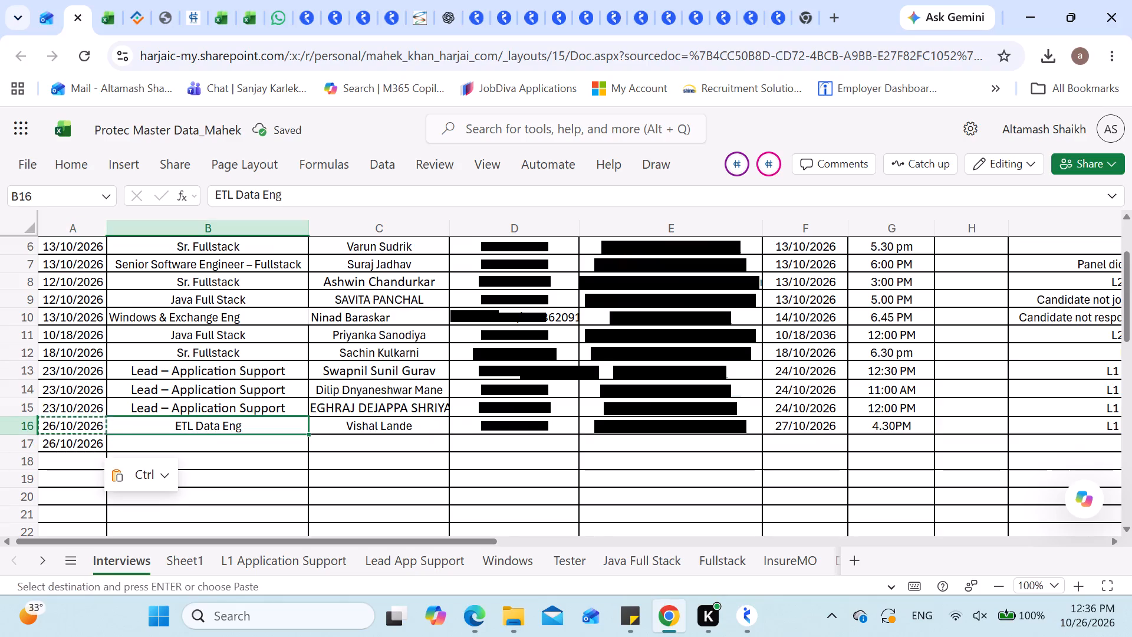
key(ctrl+c)
click(182, 441)
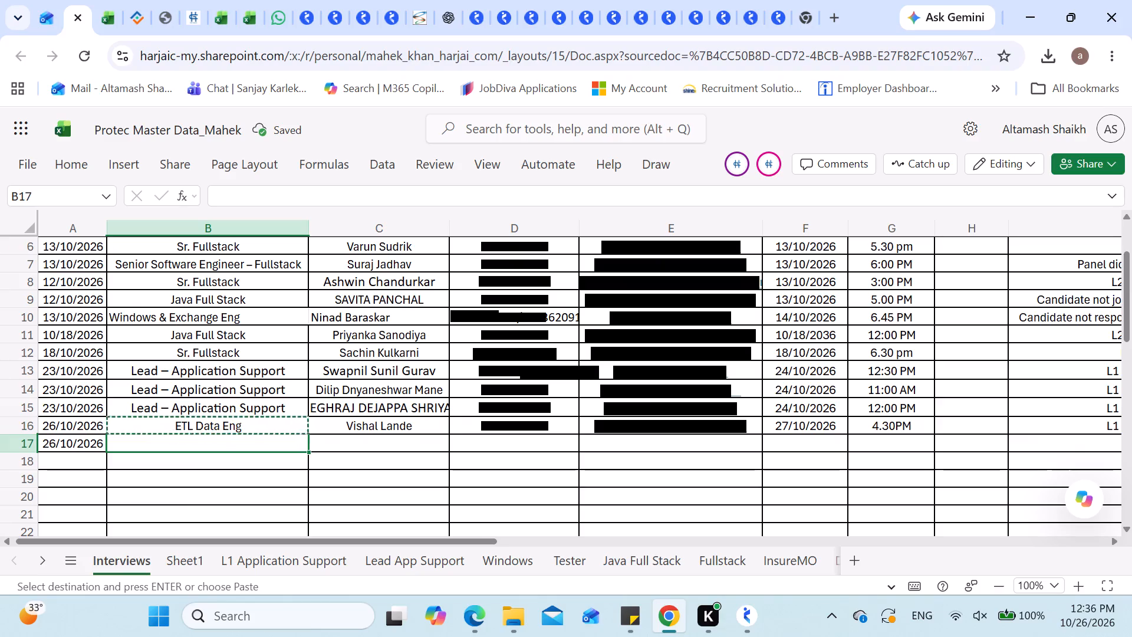
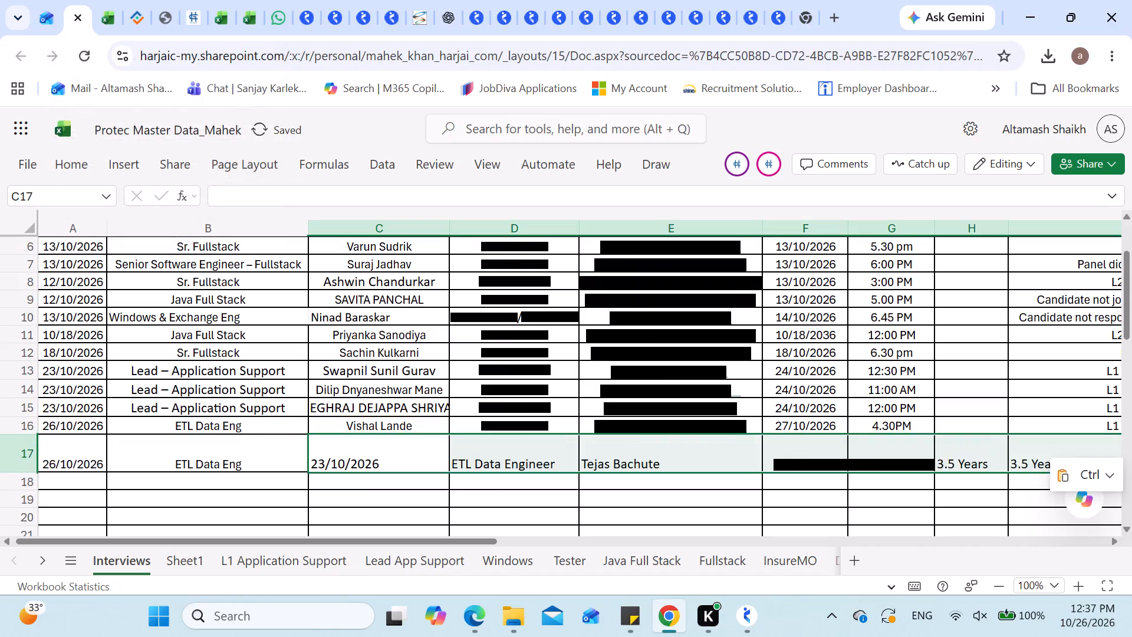
Undo the misplaced paste at C17 and paste the copied ETL Data Engineer candidate record into row 17 starting at A17.
key(ctrl+z)
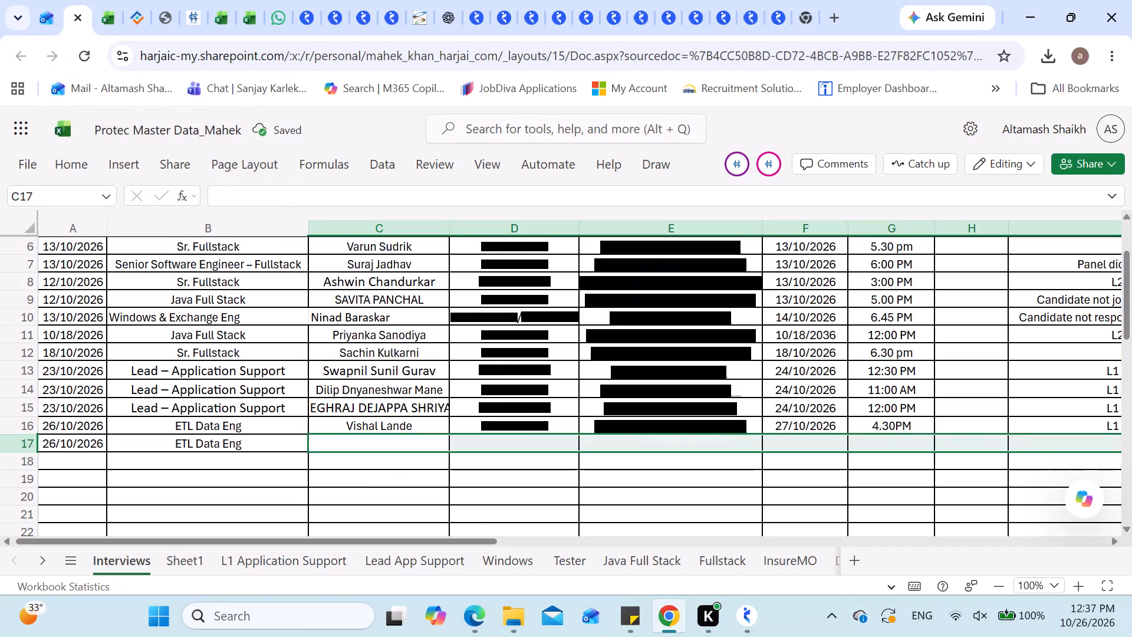
click(70, 446)
key(ctrl+v)
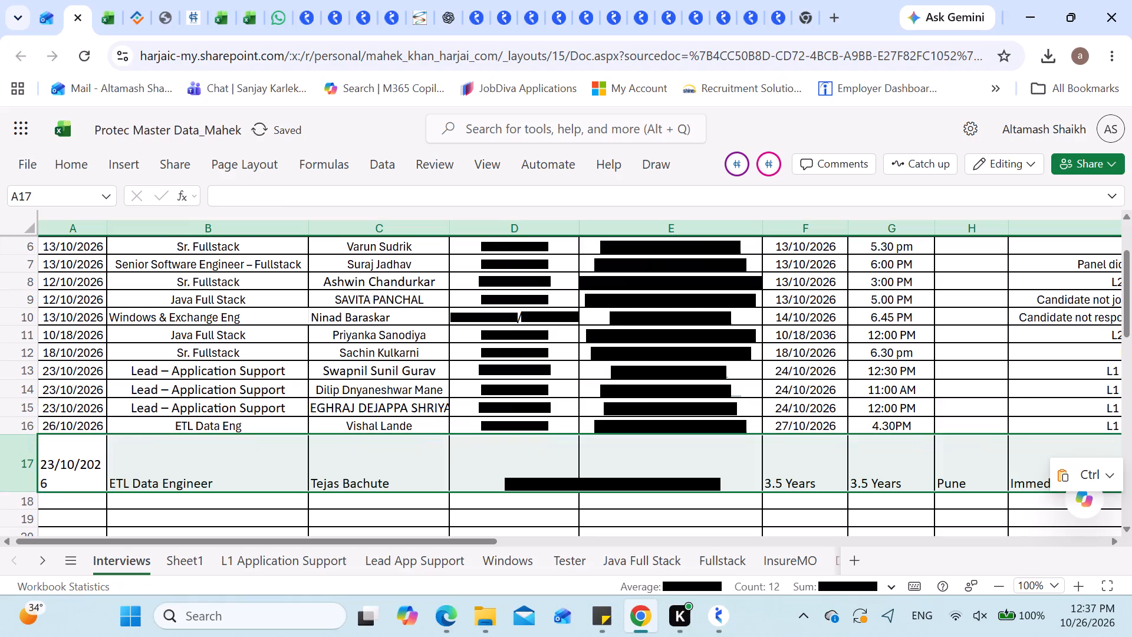
click(229, 513)
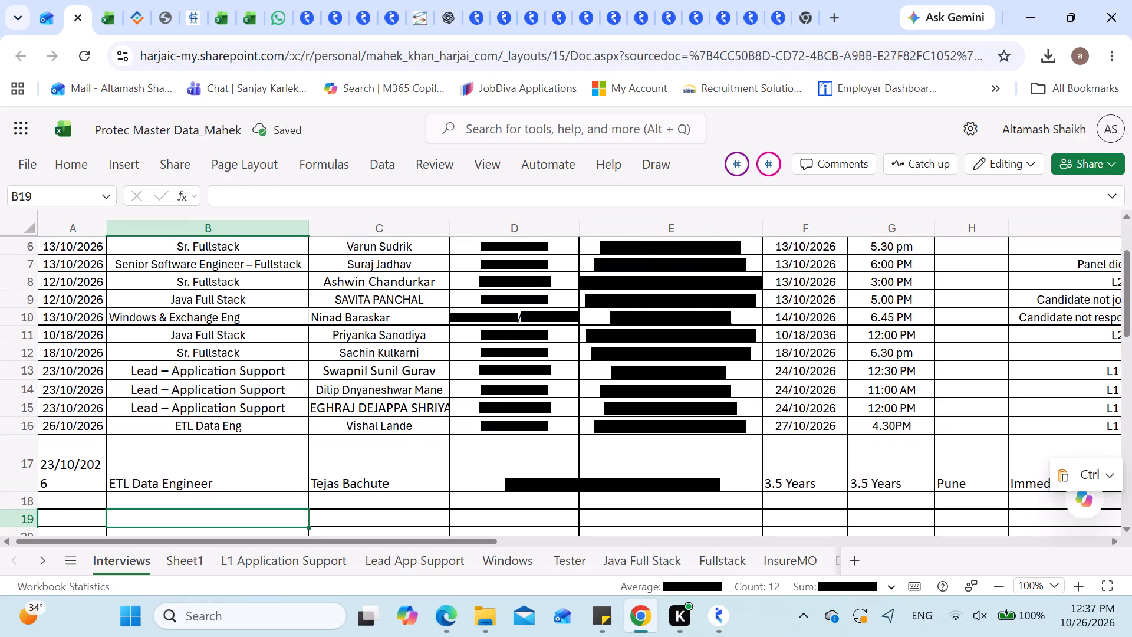
click(175, 428)
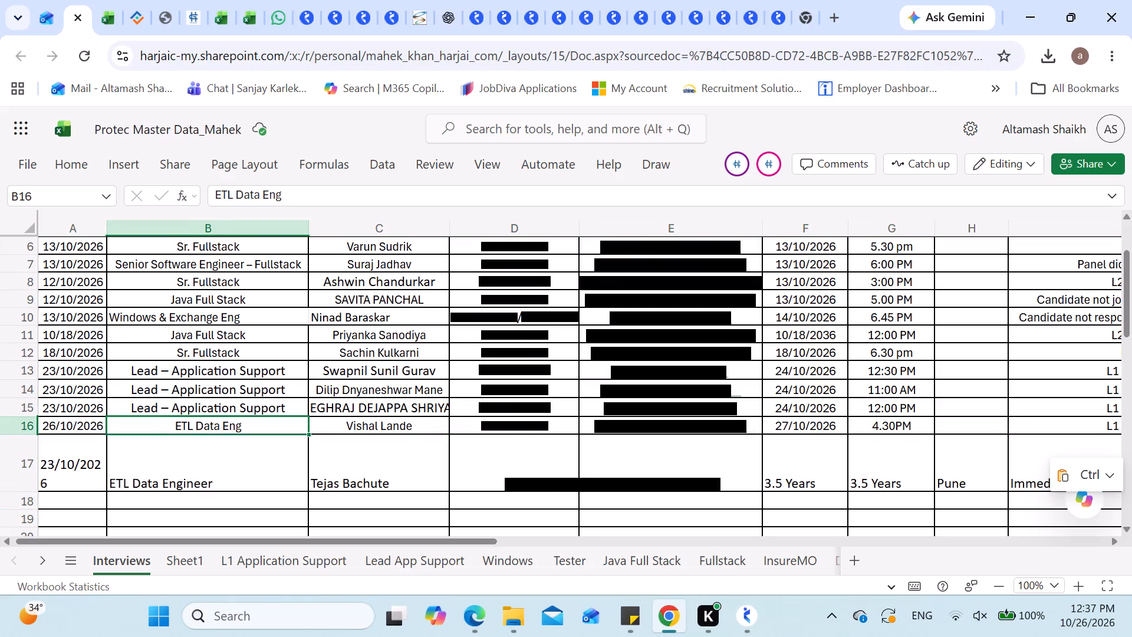
Clear the pasted experience, location, notice period and salary details from F17 through L17 in the new candidate's row.
scroll(463, 501, left, 2)
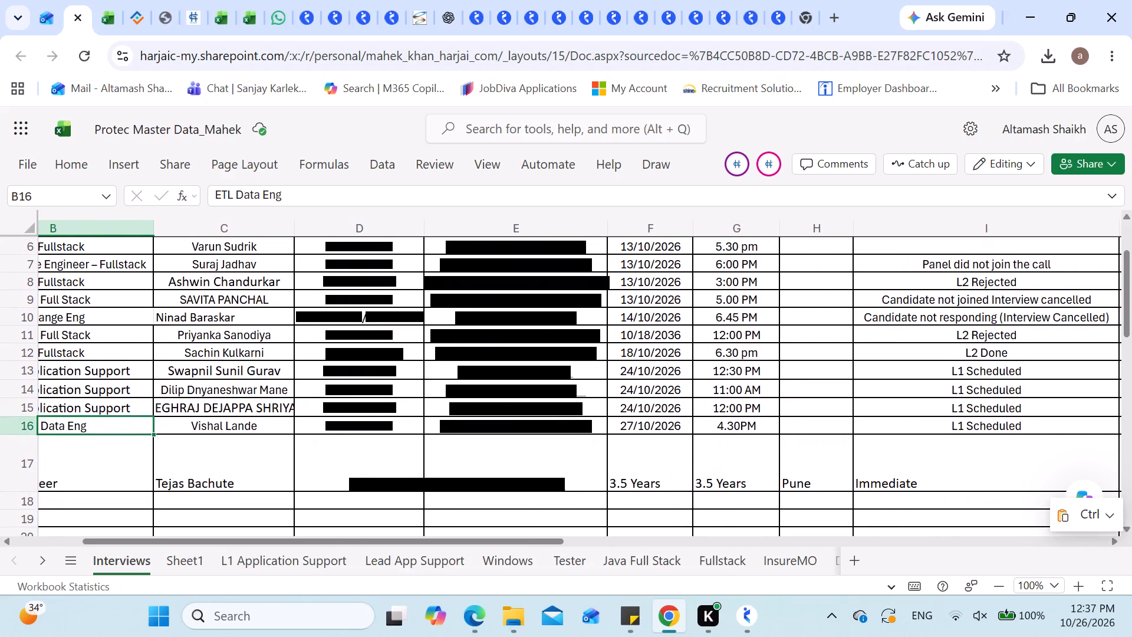
drag(660, 482, 709, 474)
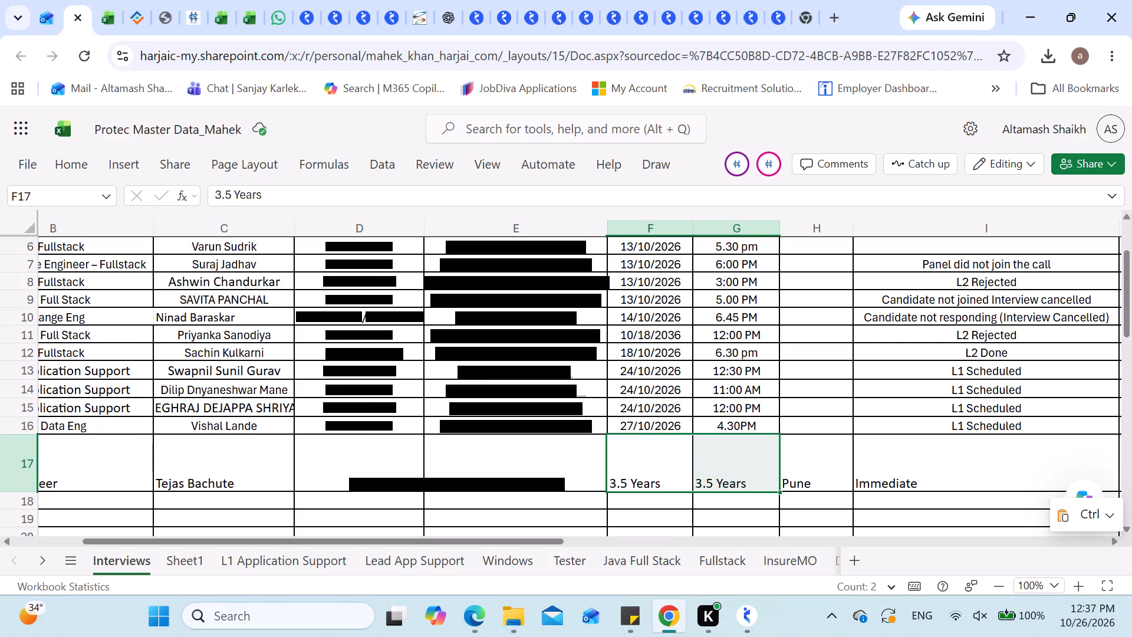
key(shift+Right)
key(shift+Right)
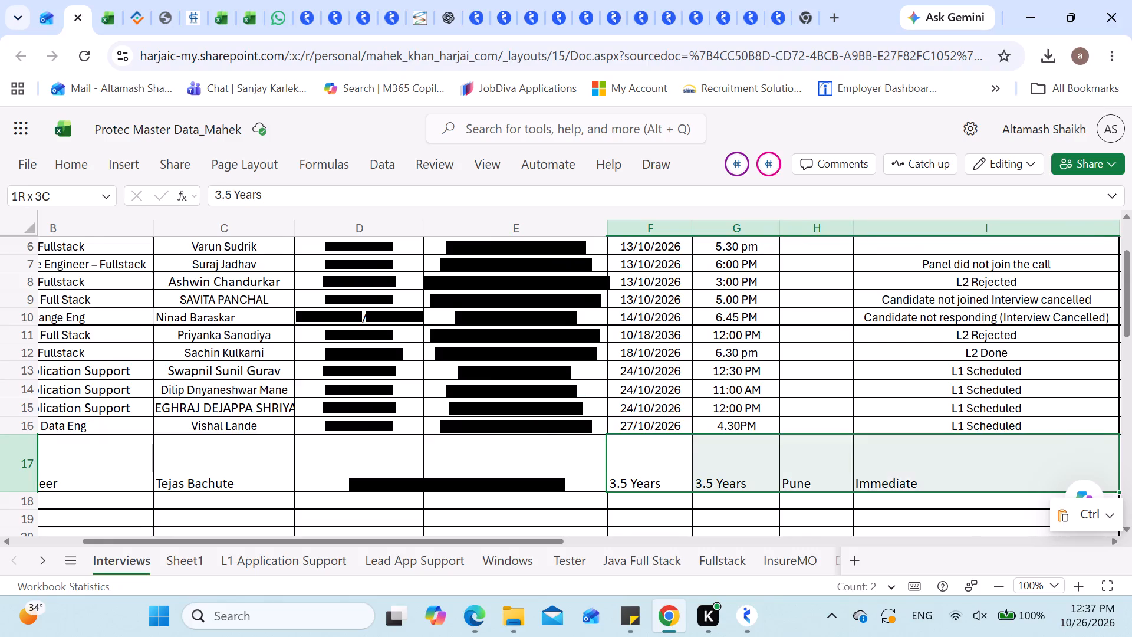
key(shift+Right)
key(shift+Right)
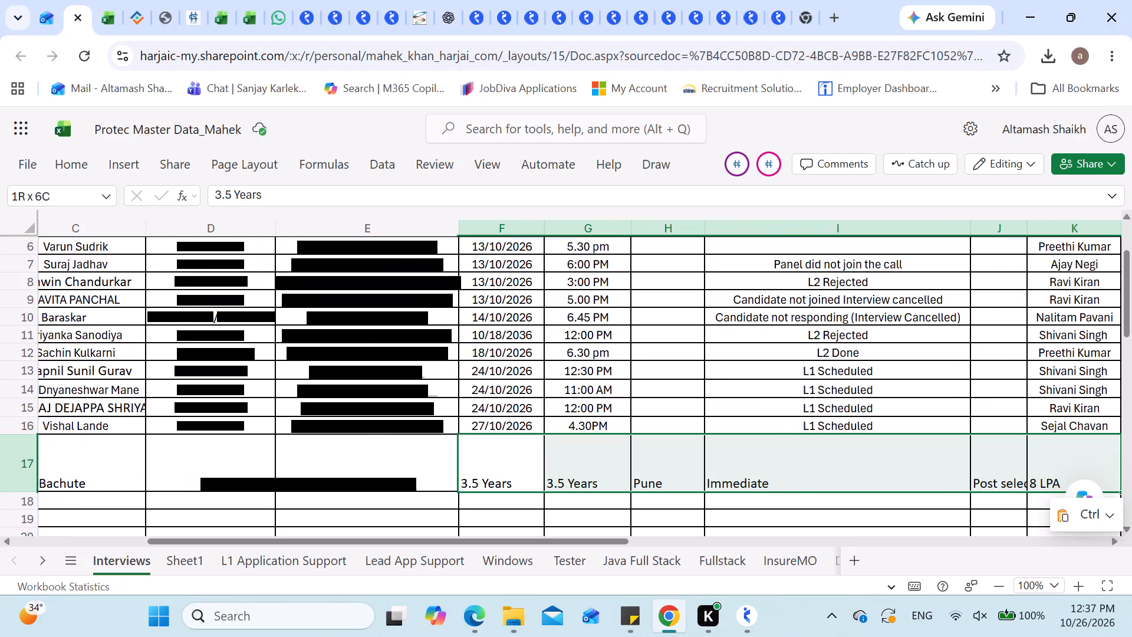
key(shift+Right)
key(shift+Right)
key(shift+Left)
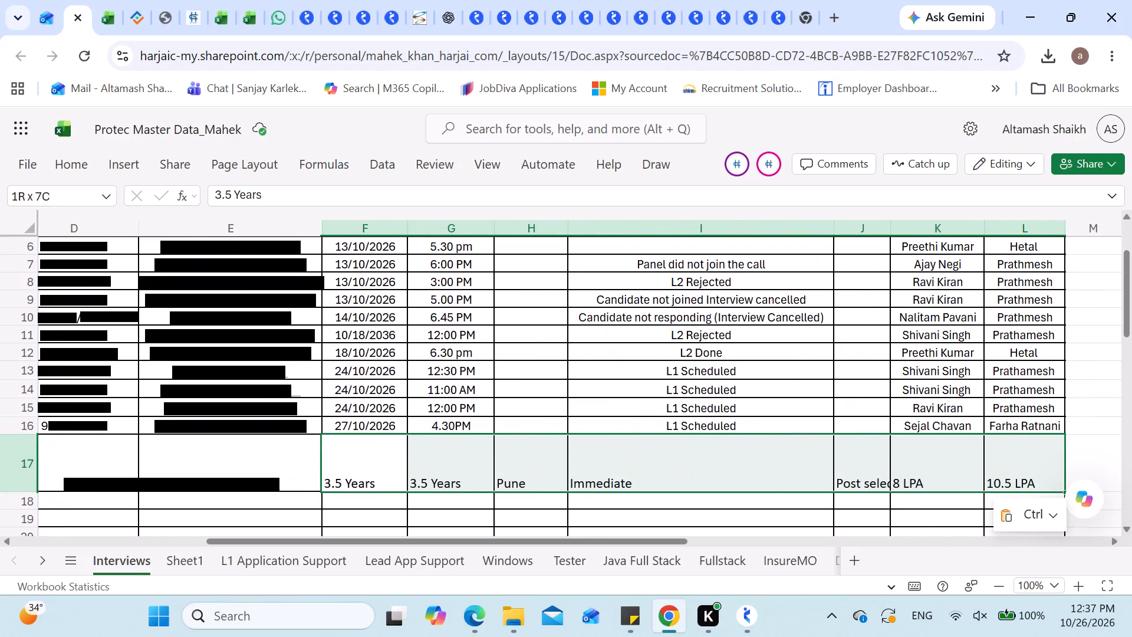
key(Delete)
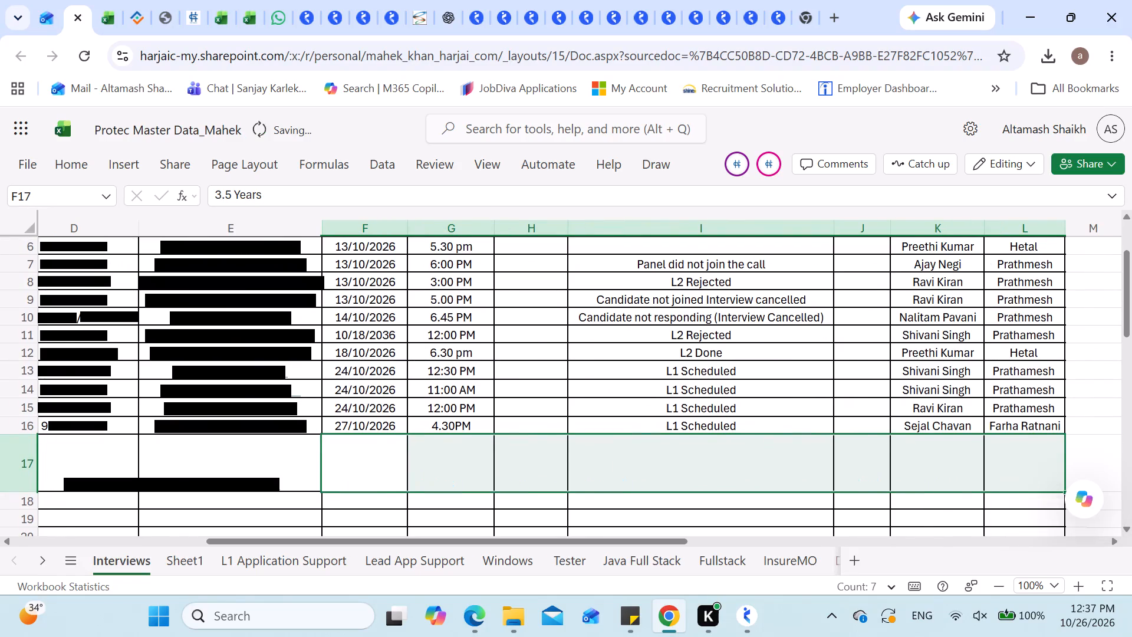
click(545, 520)
Copy the formatting of date cell A16 onto date cell A17 with Format Painter.
scroll(307, 412, right, 5)
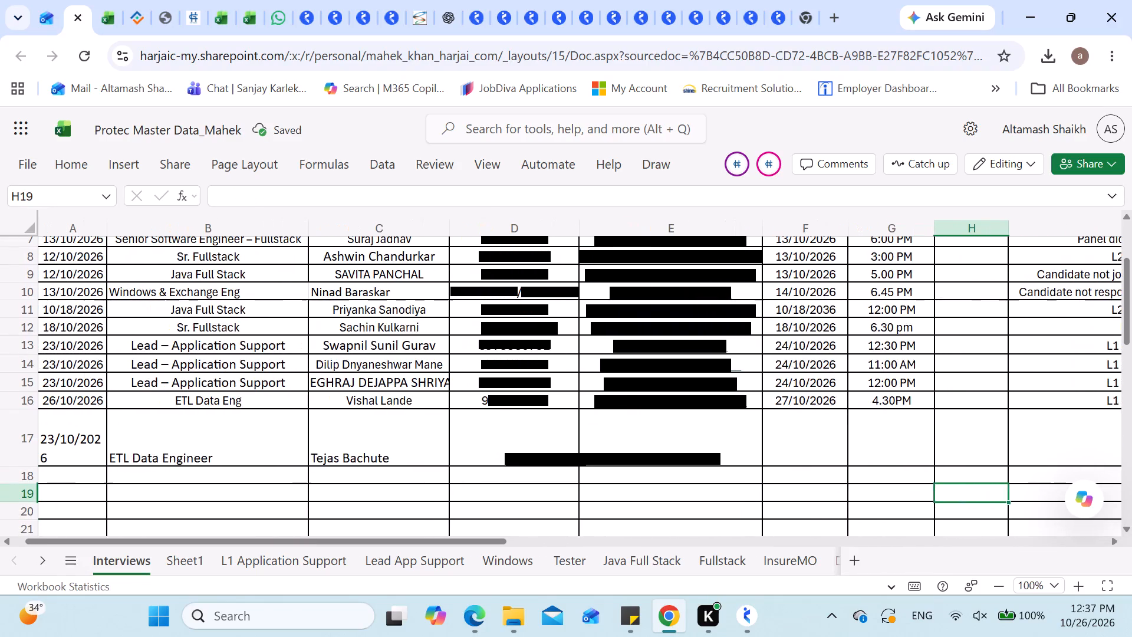
scroll(307, 412, right, 4)
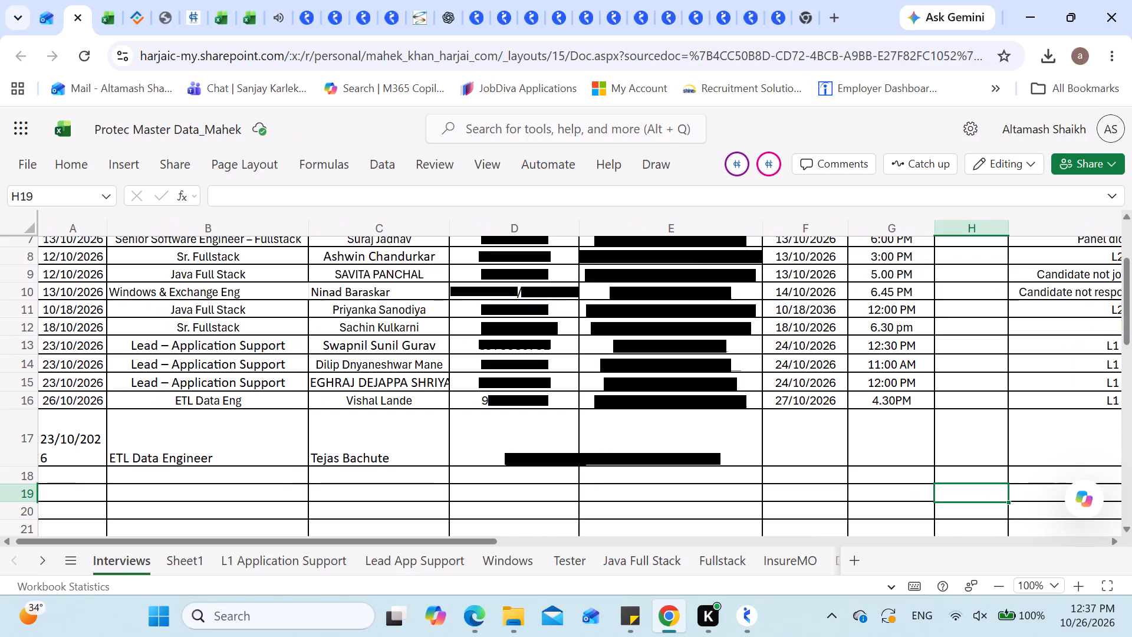
click(75, 399)
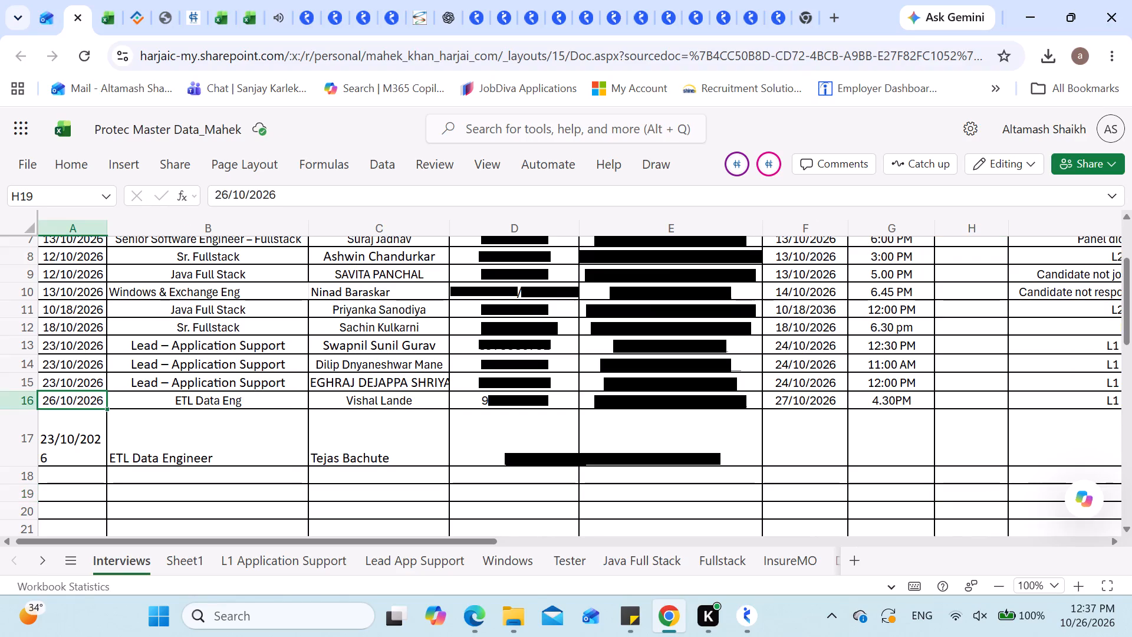
click(78, 169)
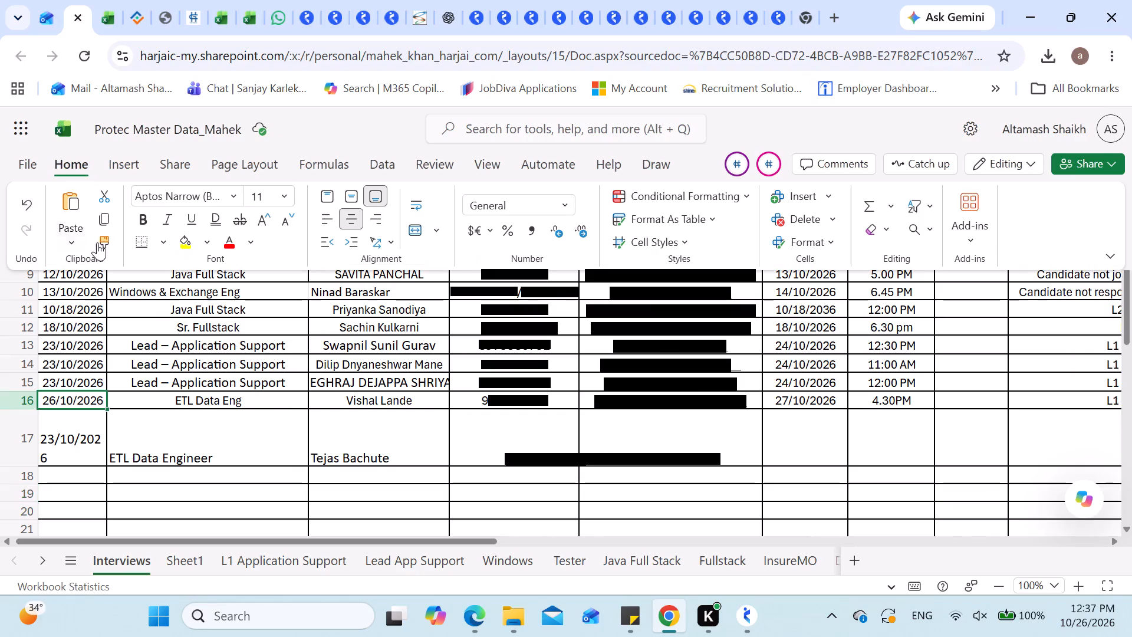
click(103, 239)
click(69, 439)
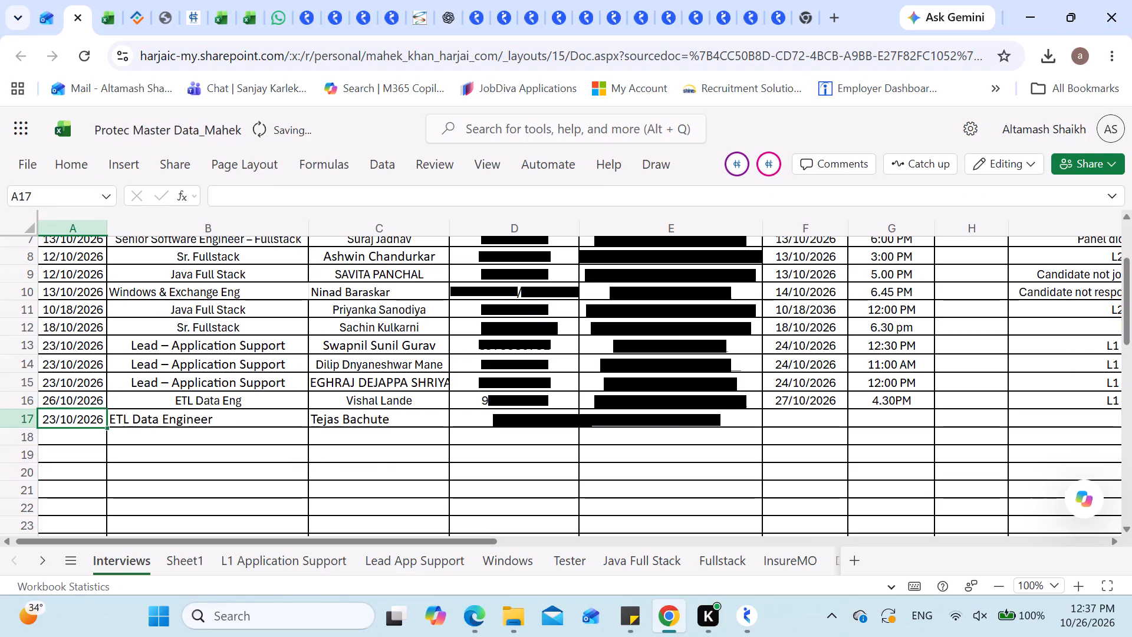
click(205, 439)
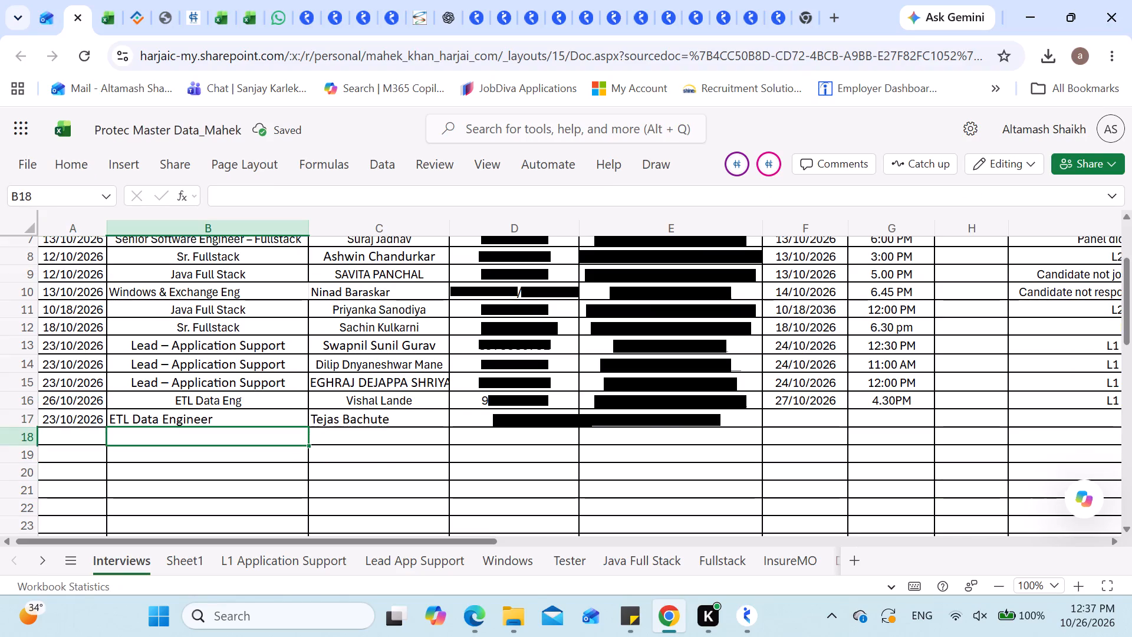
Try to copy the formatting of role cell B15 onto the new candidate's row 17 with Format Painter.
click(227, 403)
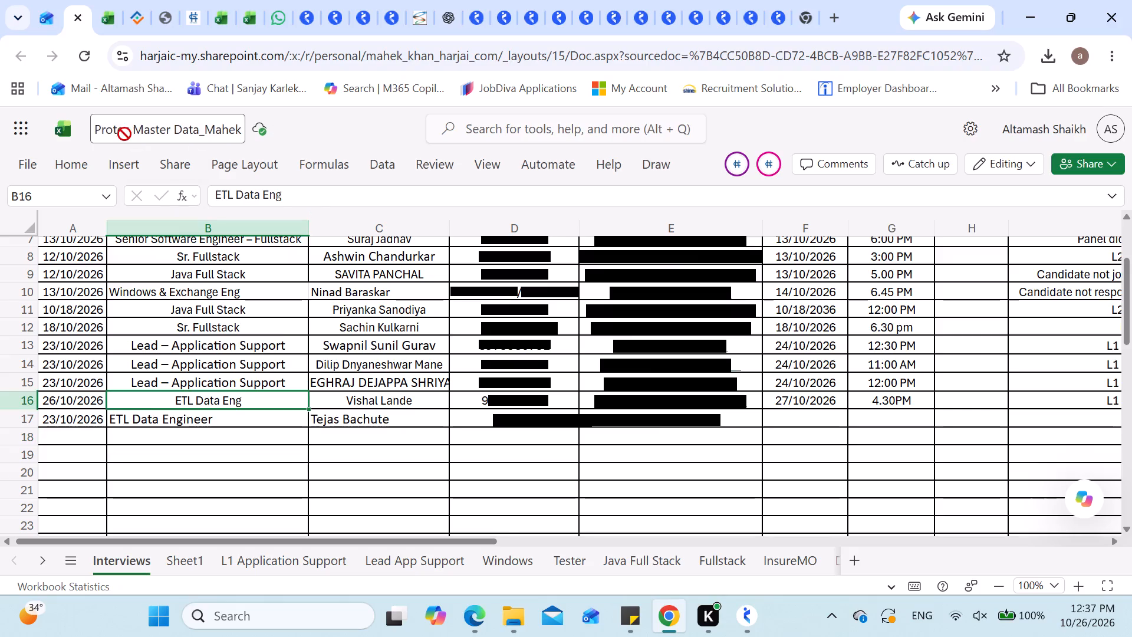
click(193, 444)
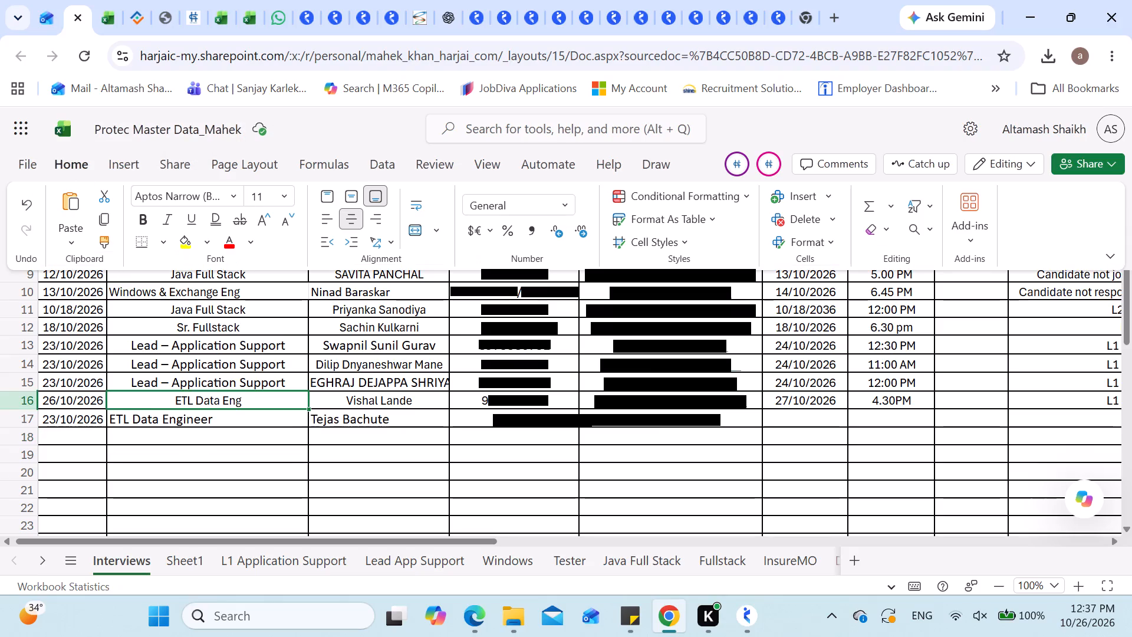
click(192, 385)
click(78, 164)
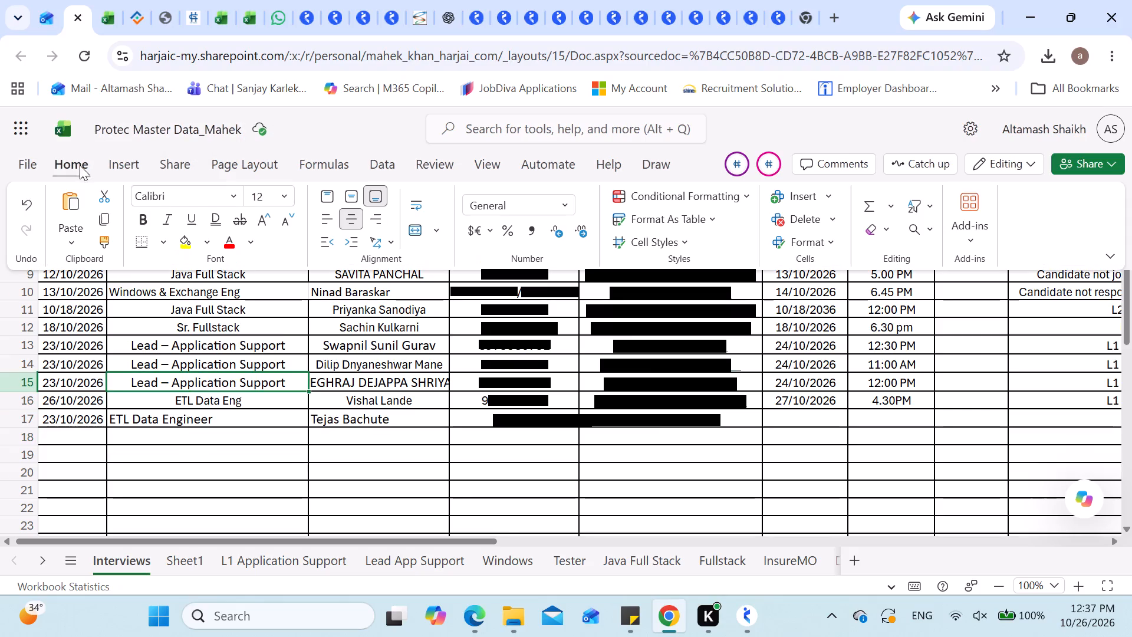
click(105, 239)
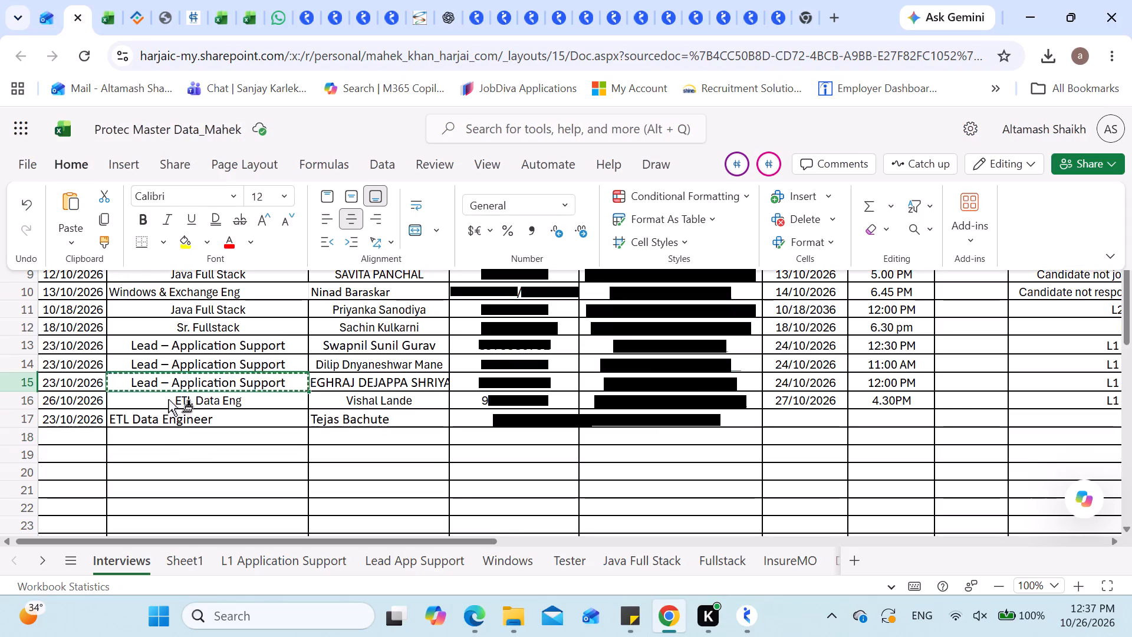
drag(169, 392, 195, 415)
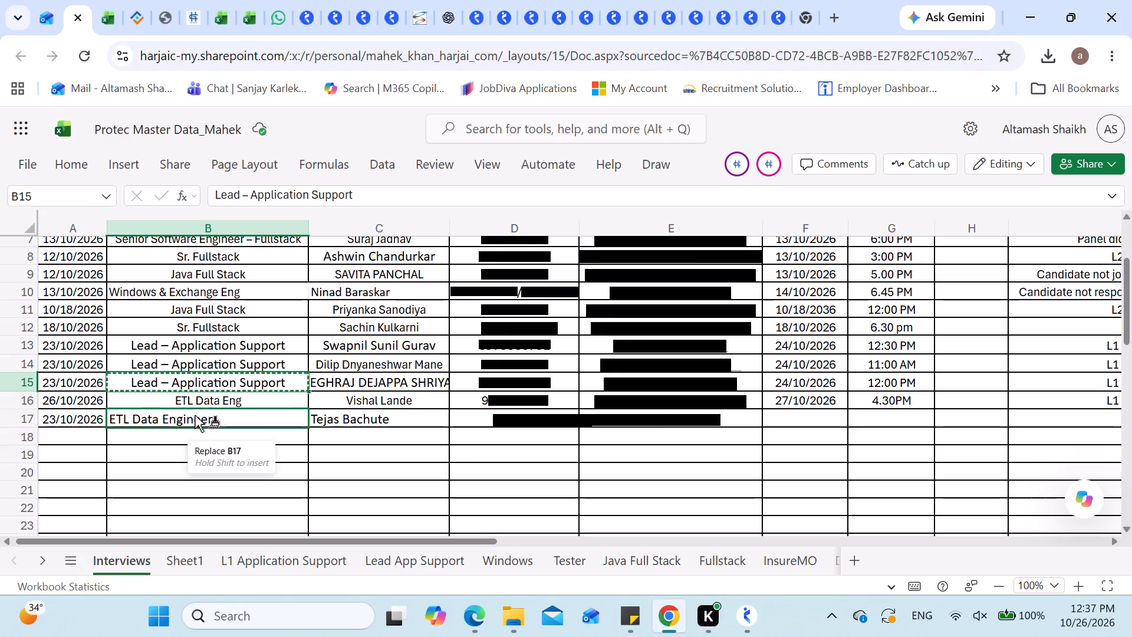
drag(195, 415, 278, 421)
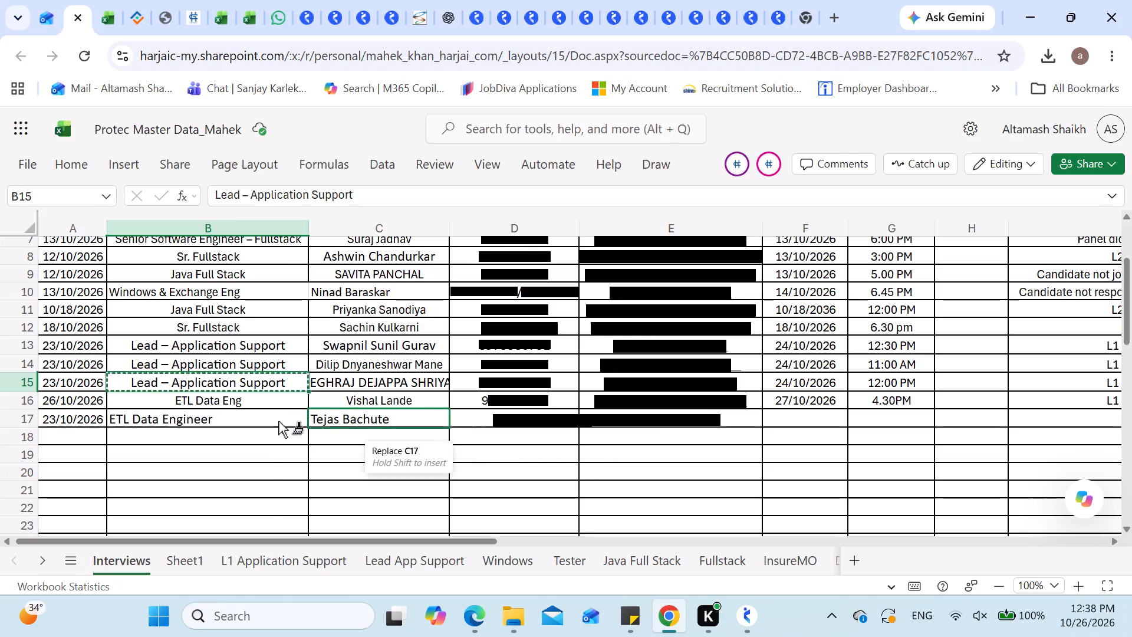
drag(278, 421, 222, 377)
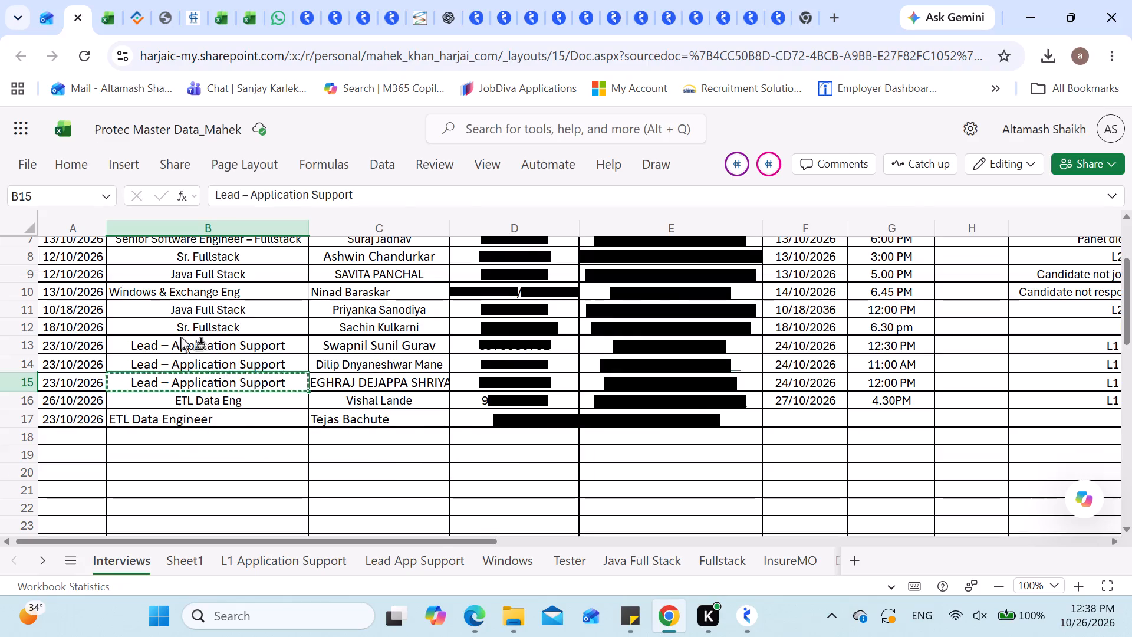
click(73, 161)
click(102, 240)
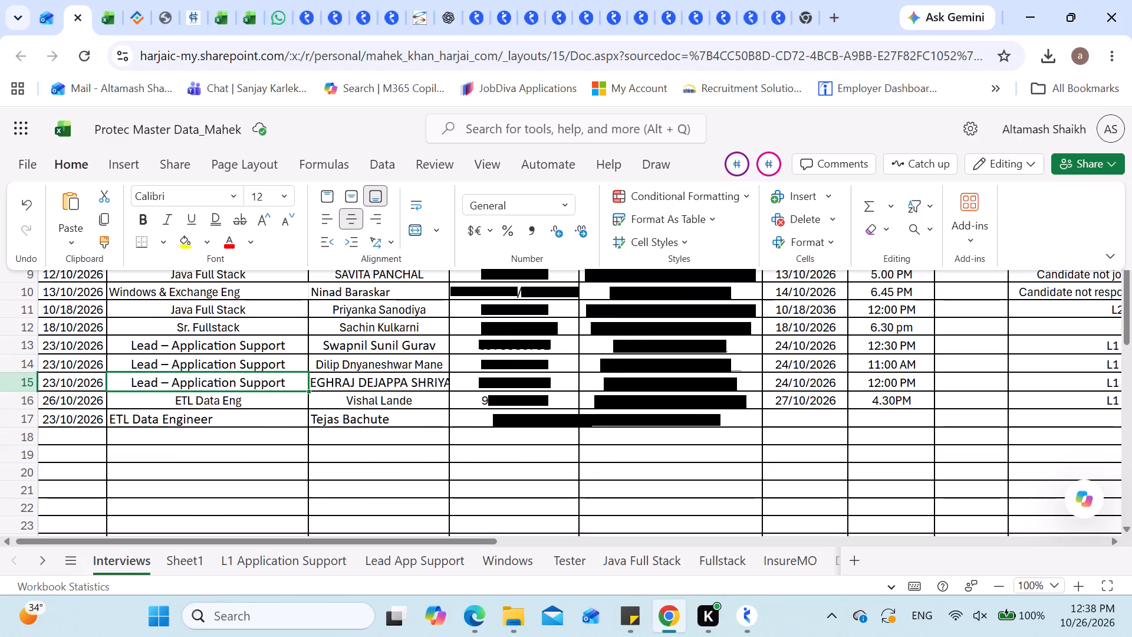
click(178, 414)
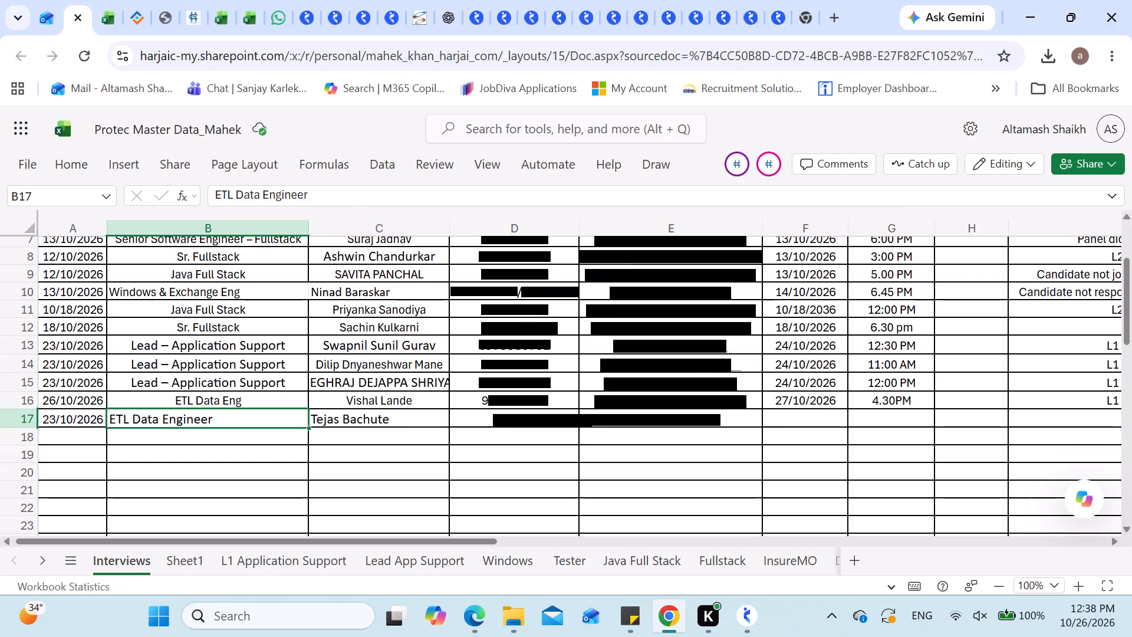
Copy the formatting of B15 onto candidate name cell C16, cancelling any replacement of the existing data.
click(174, 388)
click(78, 167)
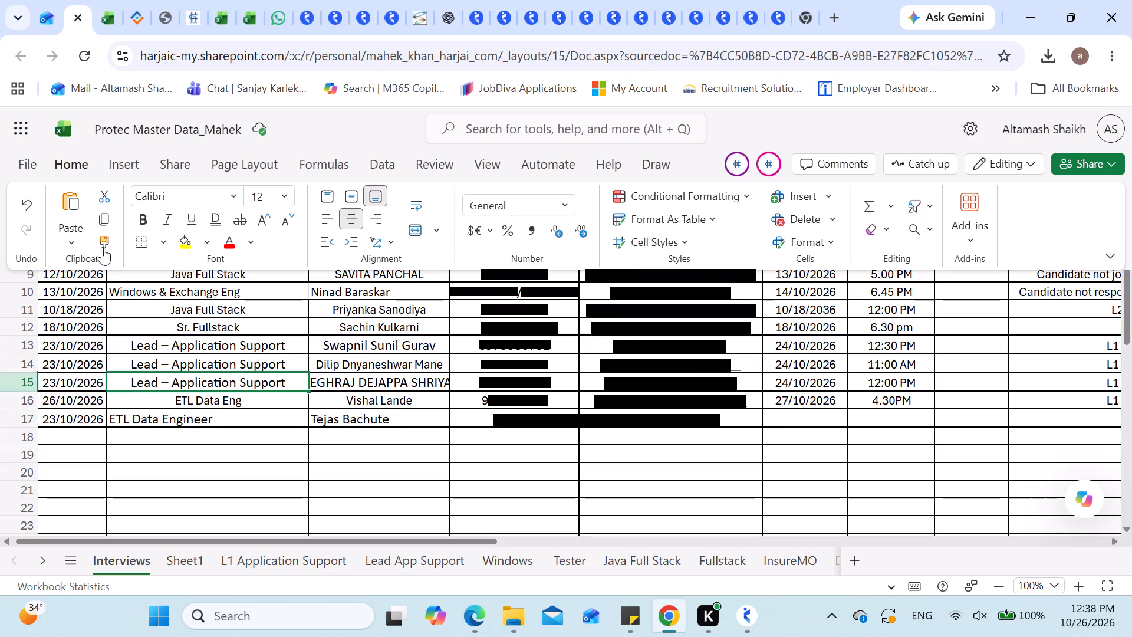
click(104, 244)
drag(156, 372, 429, 416)
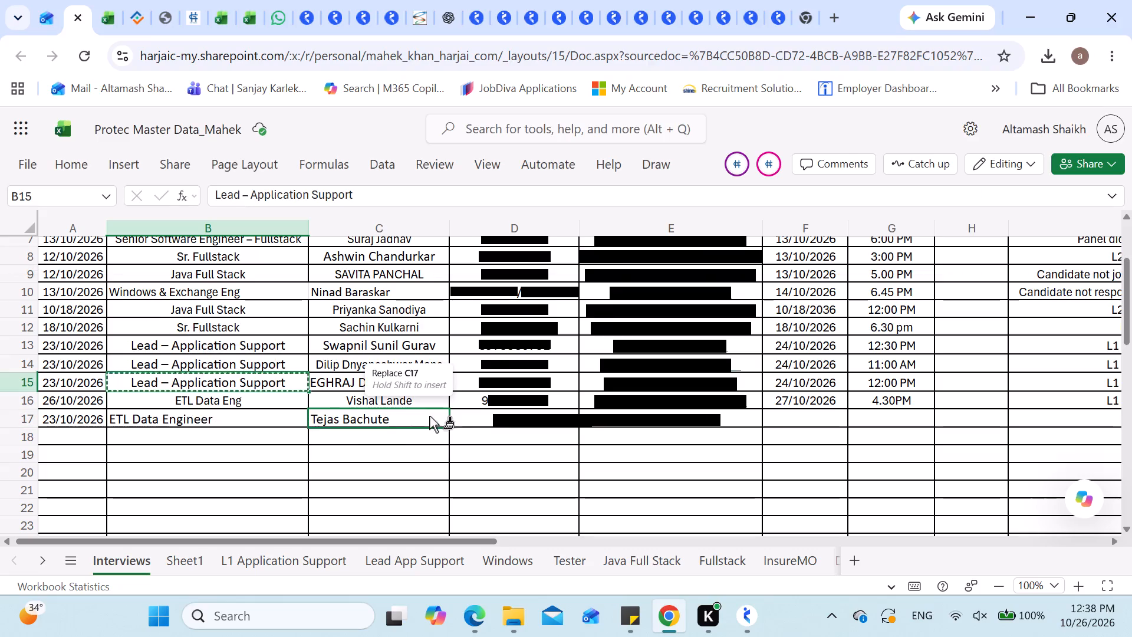
drag(429, 416, 359, 395)
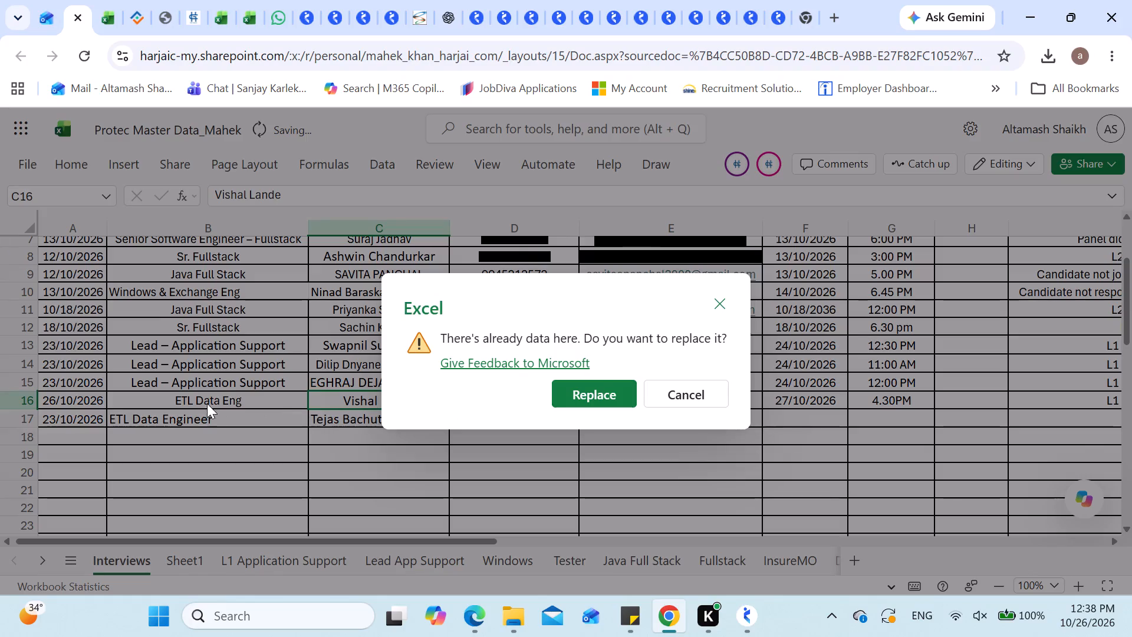
click(714, 306)
click(229, 438)
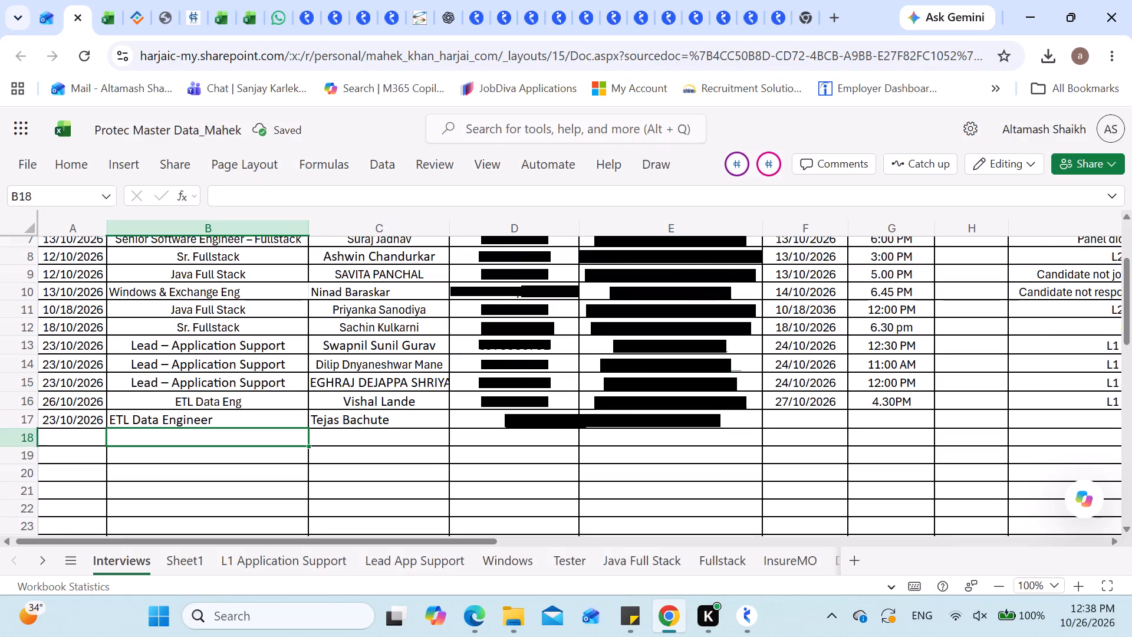
Copy the formatting of role cell B15 onto role cell B16 with Format Painter.
click(226, 384)
click(73, 170)
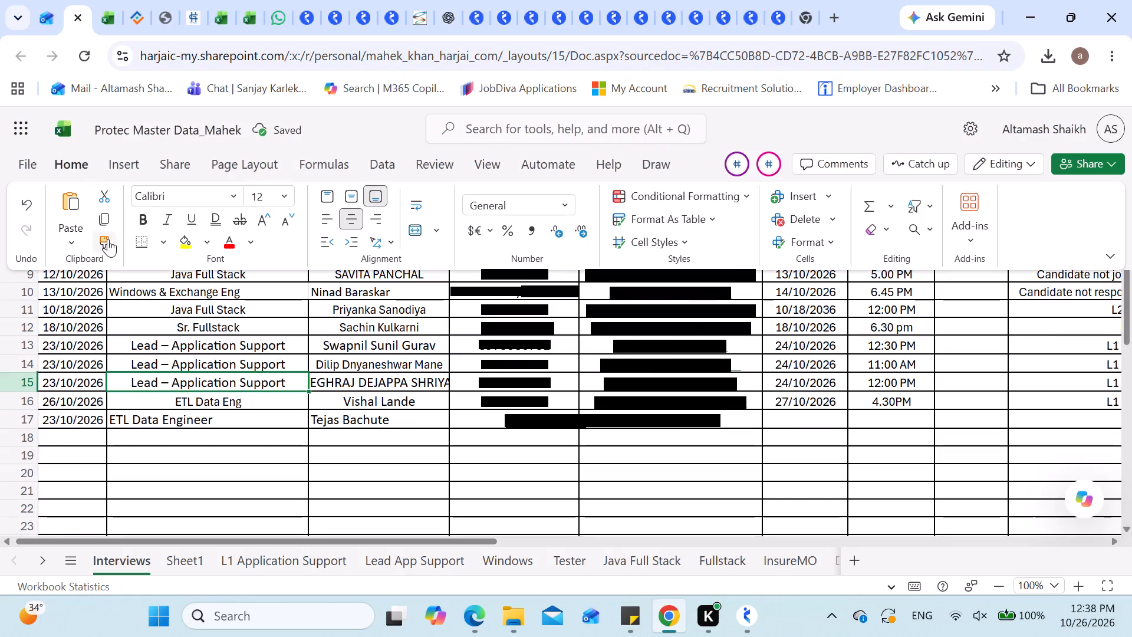
click(108, 239)
click(182, 395)
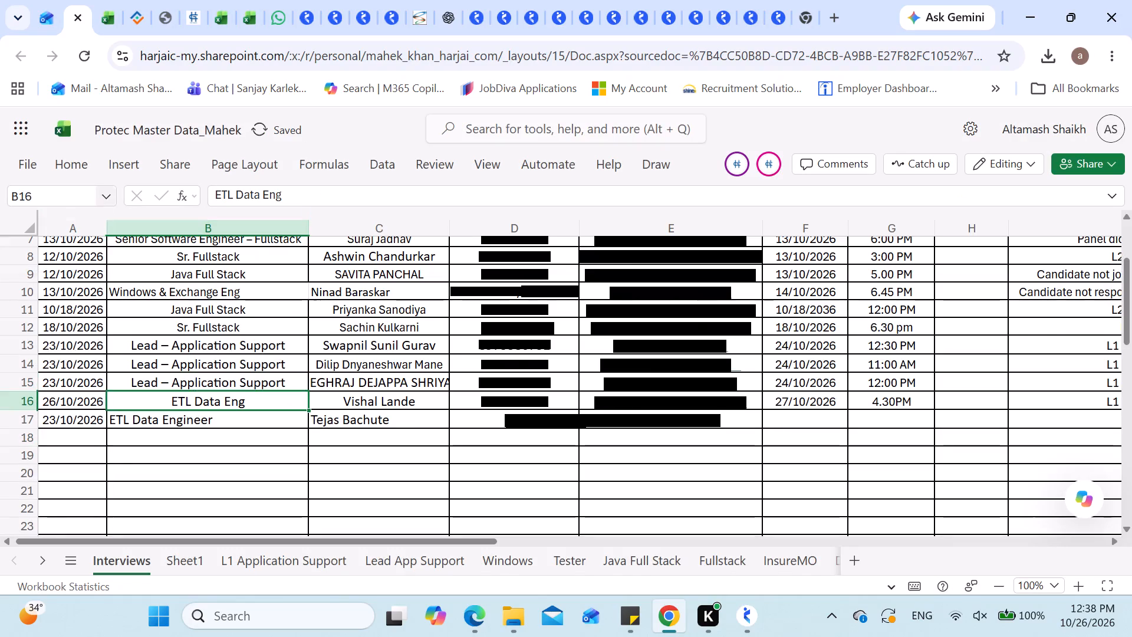
Copy the formatting of B16 across B17 through G17 with Format Painter so the new row matches the entries above.
click(67, 165)
click(106, 239)
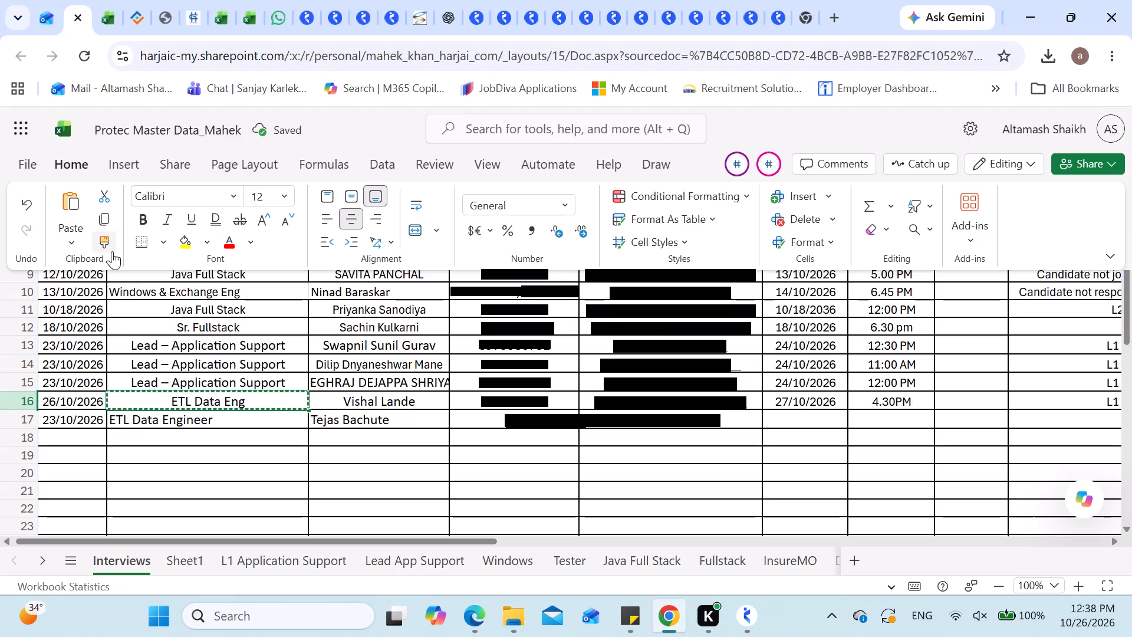
drag(159, 415, 172, 414)
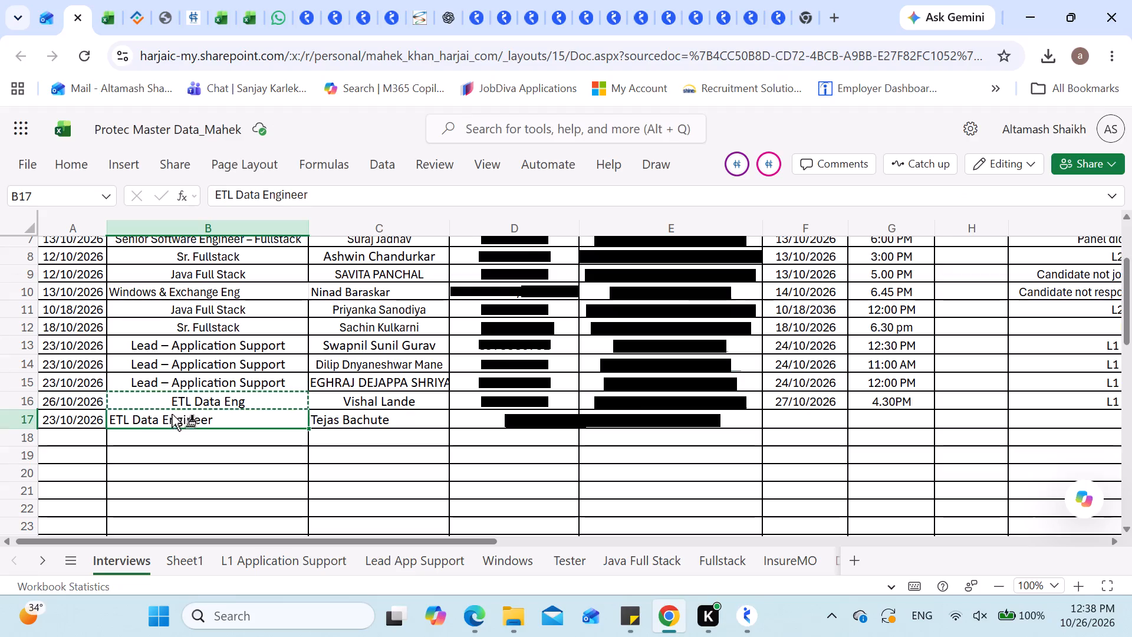
drag(172, 414, 864, 422)
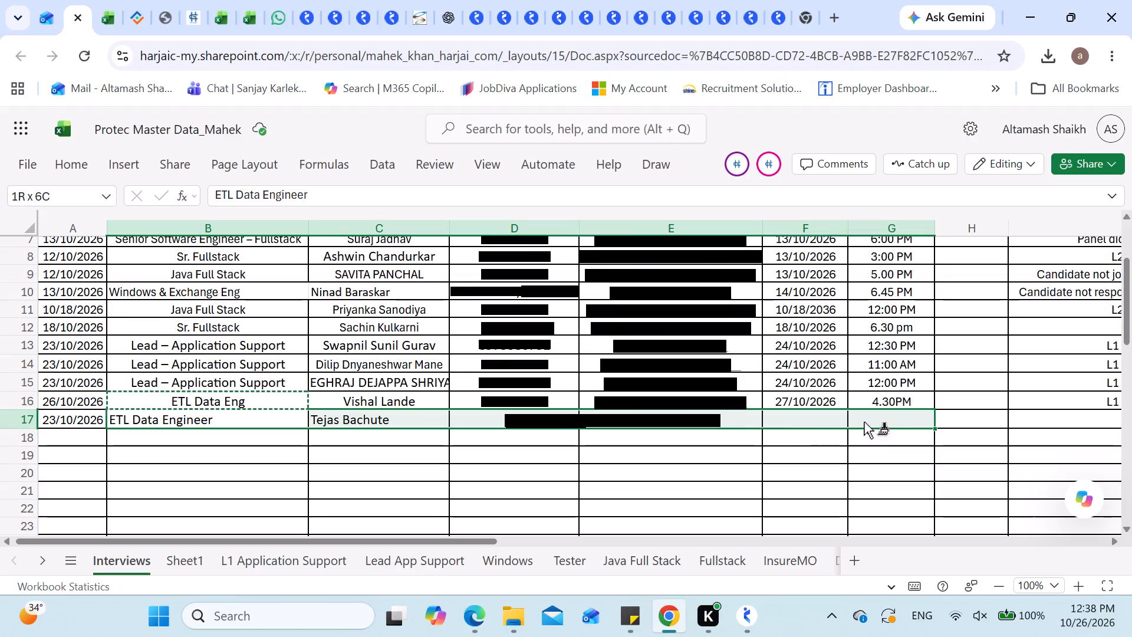
drag(864, 422, 872, 422)
click(613, 468)
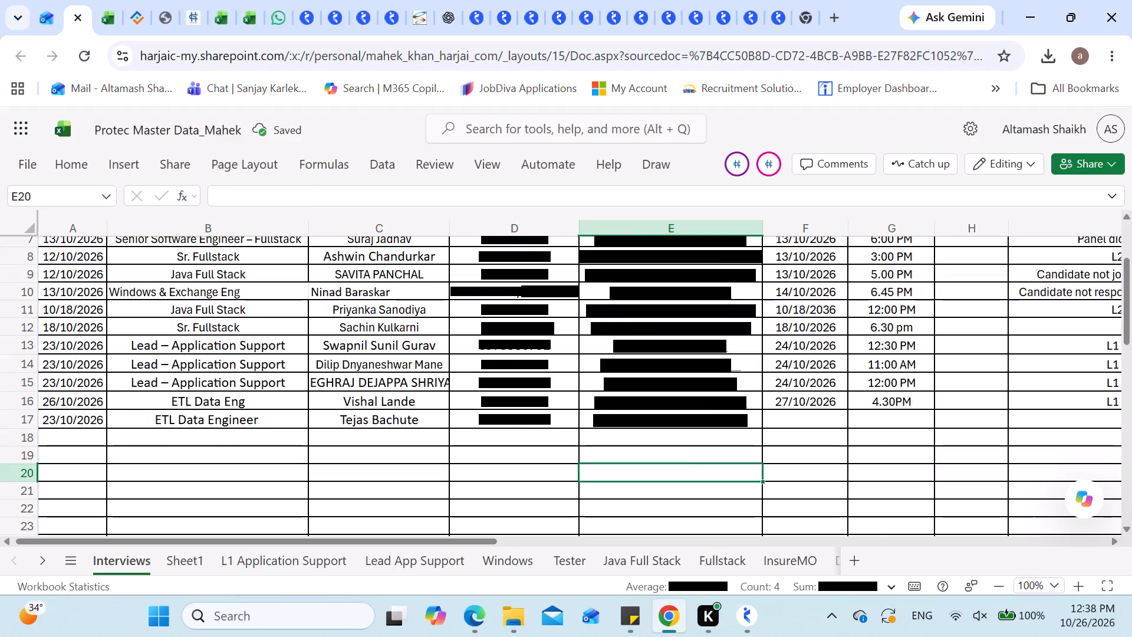
Copy the date 27/10/2026 from F16 into F17 for the new candidate.
scroll(672, 417, left, 2)
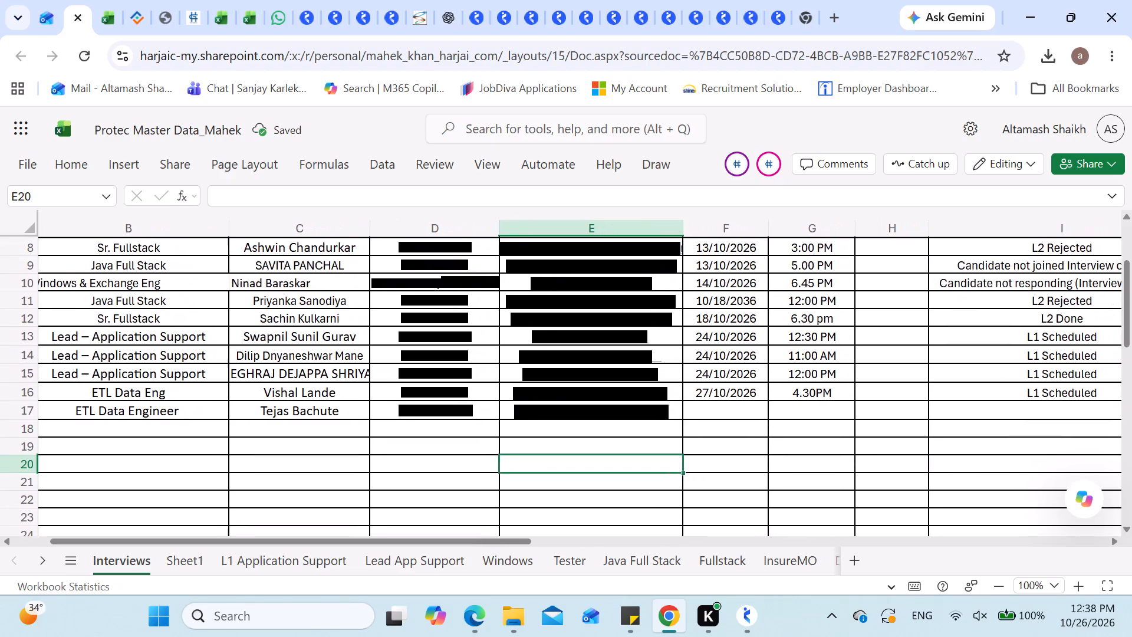
click(723, 412)
click(726, 397)
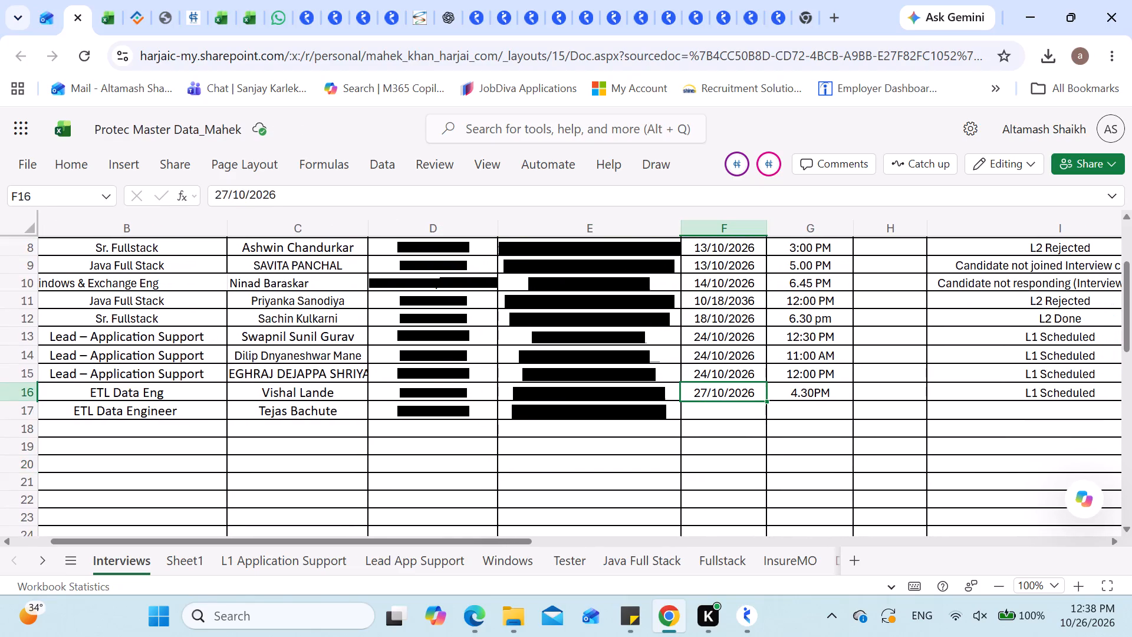
key(ctrl+c)
click(722, 415)
key(ctrl+v)
Enter the interview time 3:00 PM in G17 of the new candidate's row.
click(797, 408)
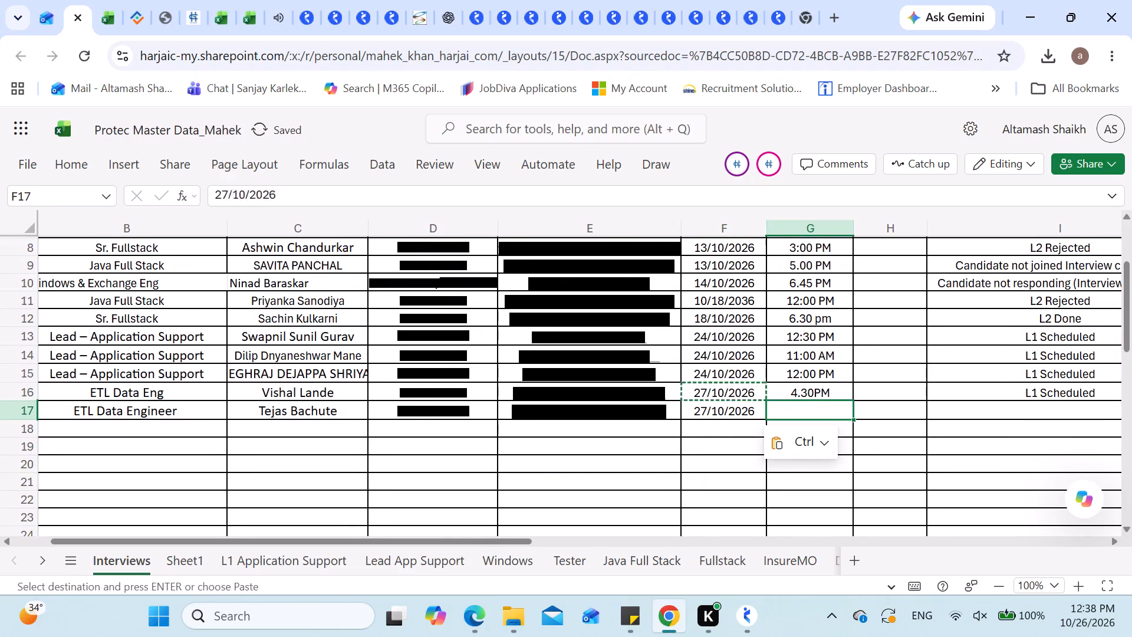
text(3:)
text(000)
key(BackSpace)
key(space)
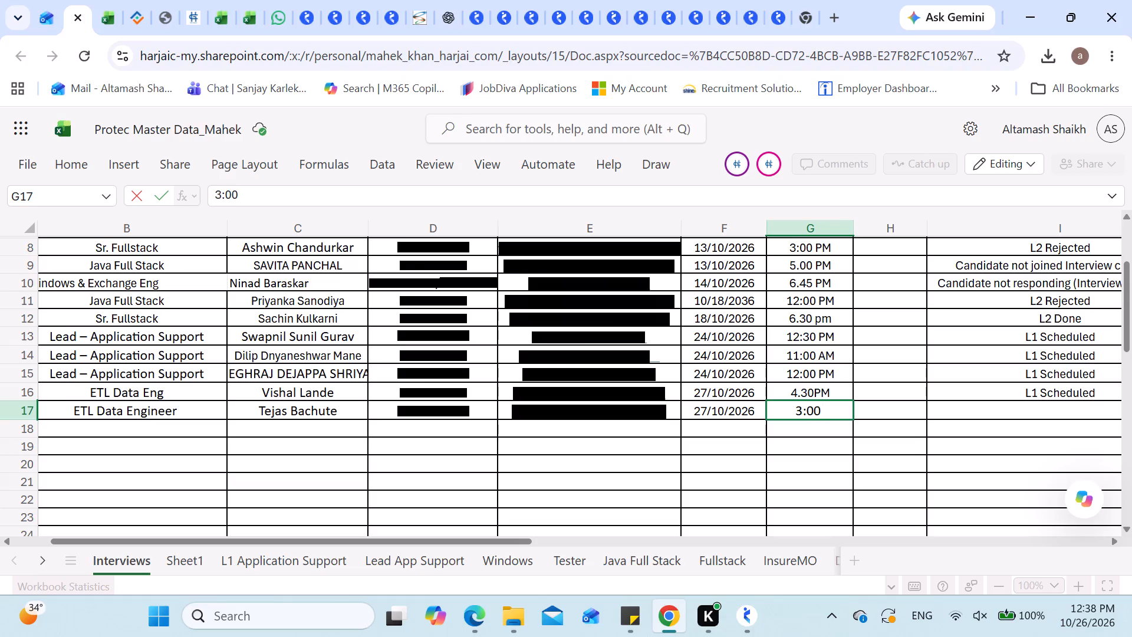
key(shift+p)
key(shift+m)
Set the interview status in I17 to L1 Scheduled using the suggested entry.
click(996, 419)
text(L1)
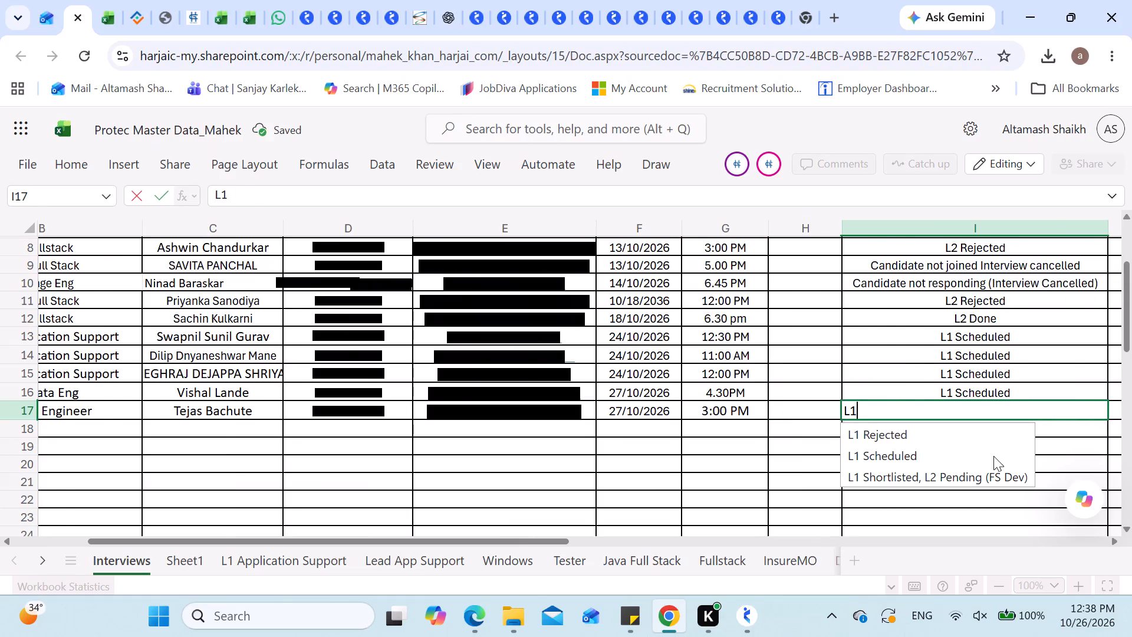
click(973, 461)
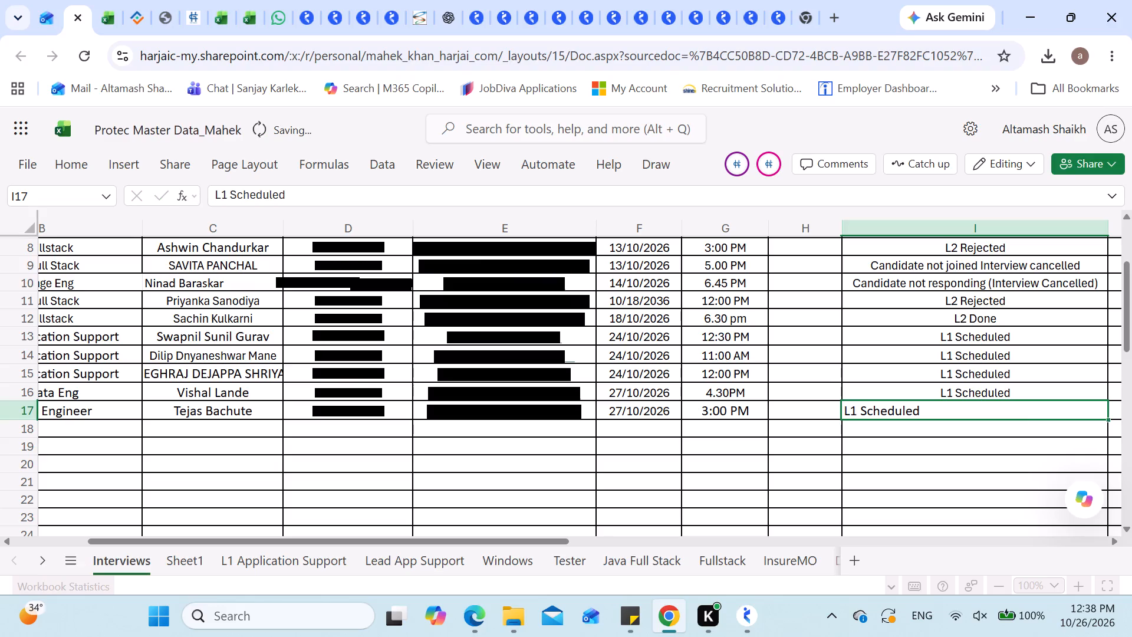
drag(973, 461, 961, 429)
Copy the formatting of status cell I16 onto I17 with Format Painter.
click(962, 395)
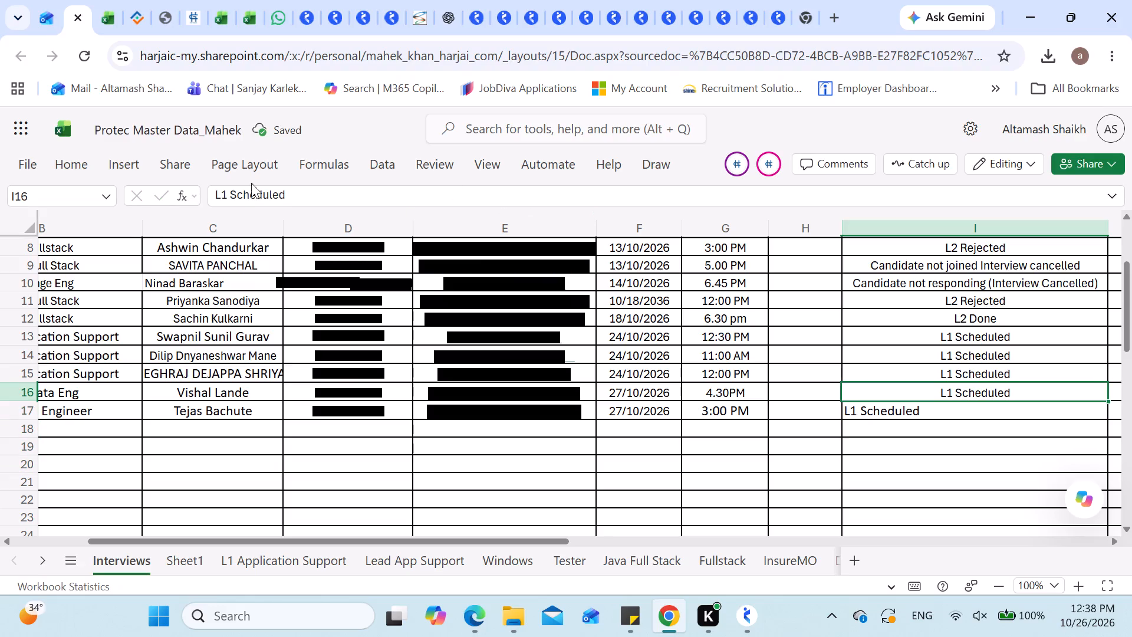
click(67, 173)
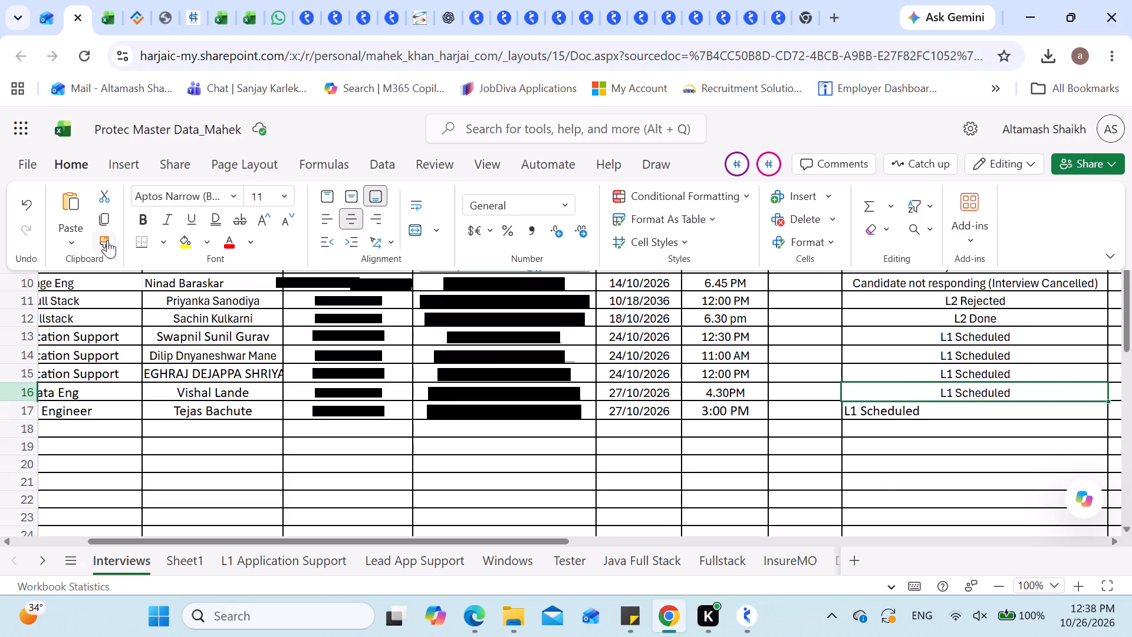
click(107, 240)
click(969, 406)
Enter the signed-in account holder's name in K17 and fit column K's width to its content.
scroll(969, 414, left, 1)
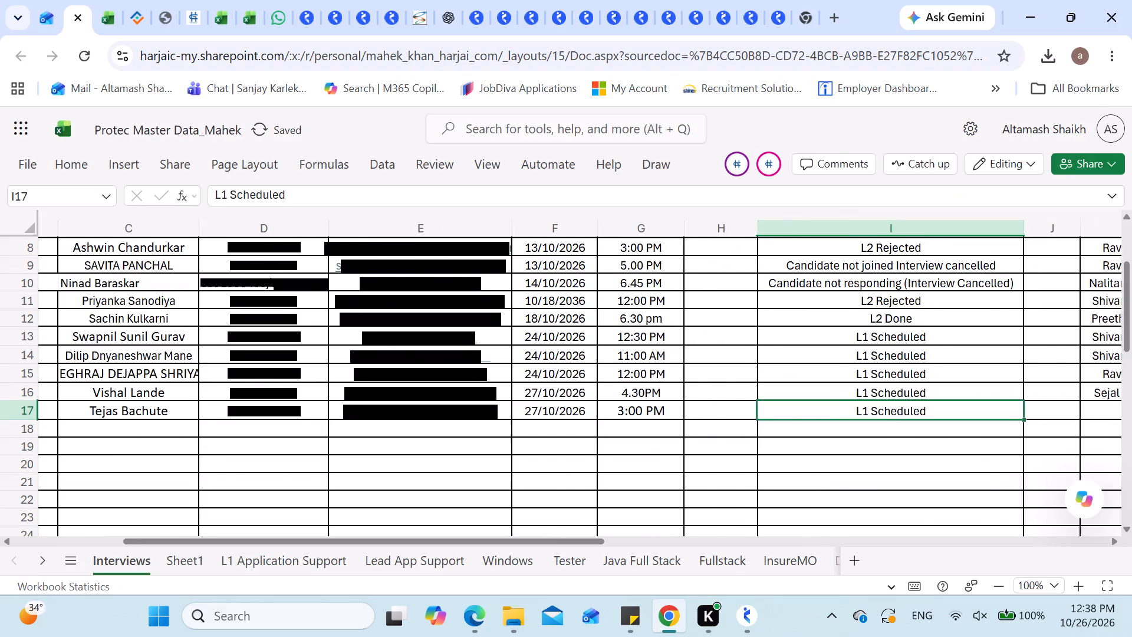
scroll(971, 421, left, 2)
click(971, 412)
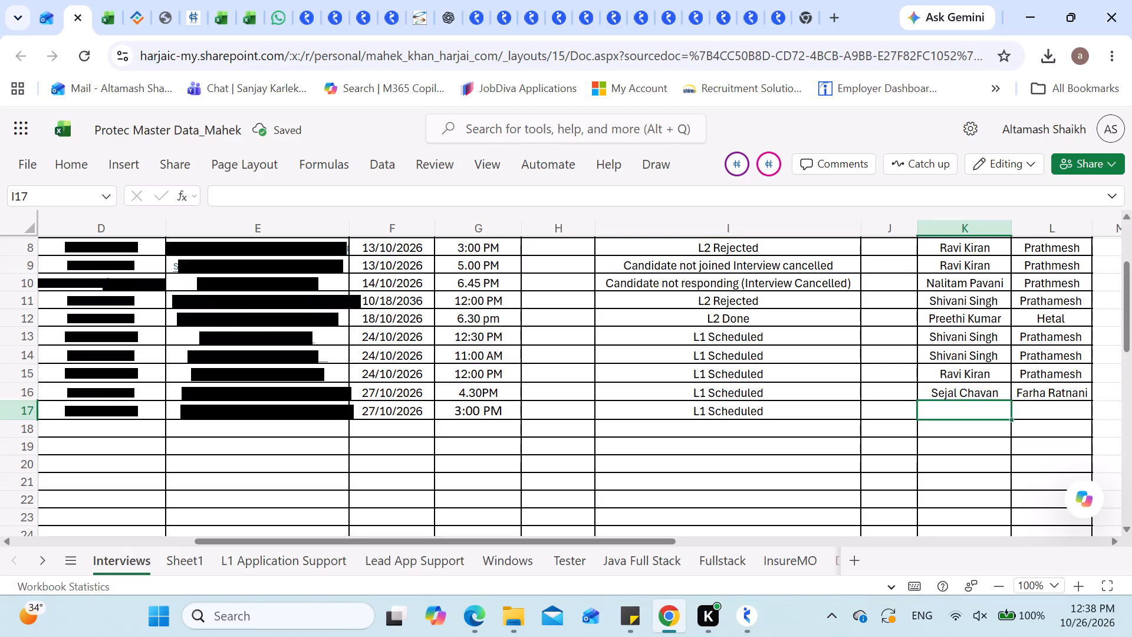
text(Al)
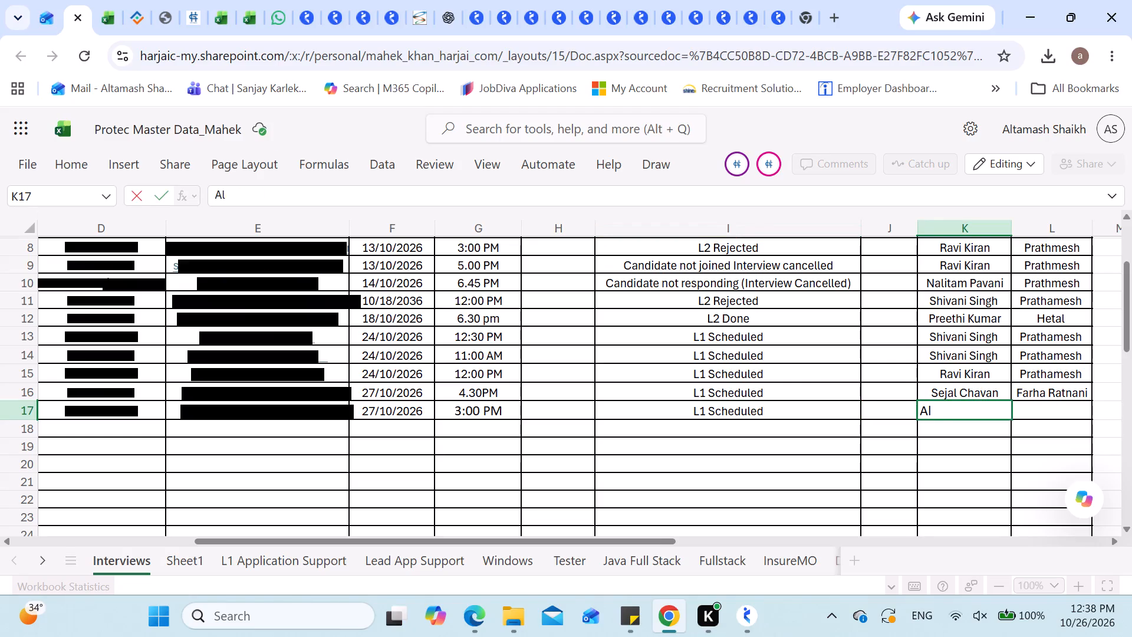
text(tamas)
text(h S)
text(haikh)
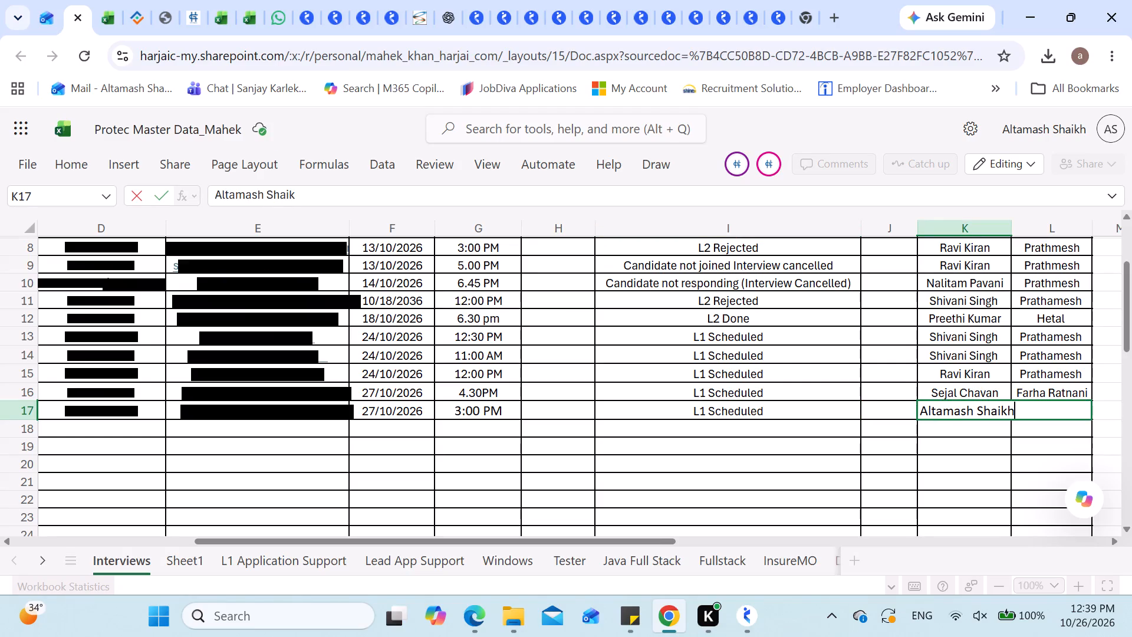
click(1014, 433)
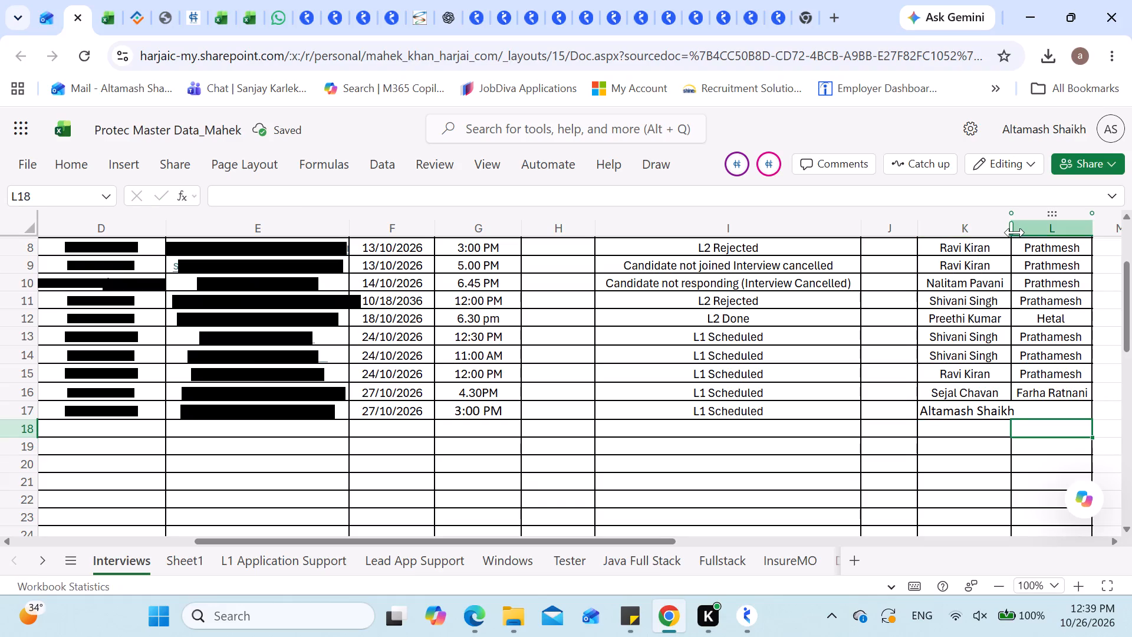
double_click(1015, 231)
click(1015, 231)
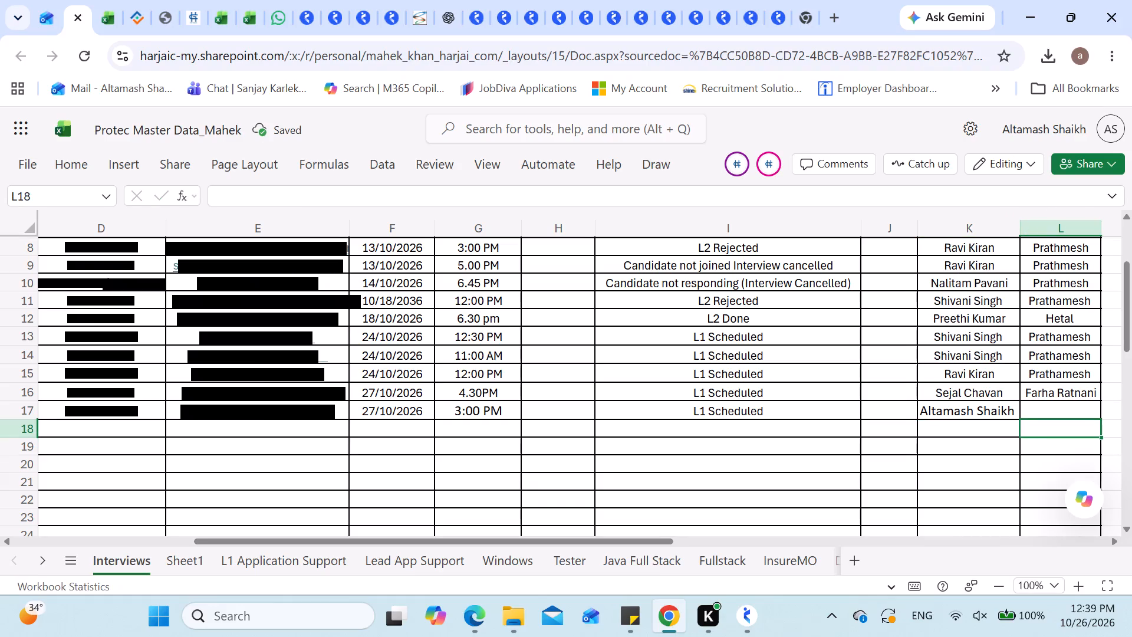
Fill L17 with the same name as L16 using autocomplete and fit column L's width to its content.
click(1080, 409)
key(shift+f)
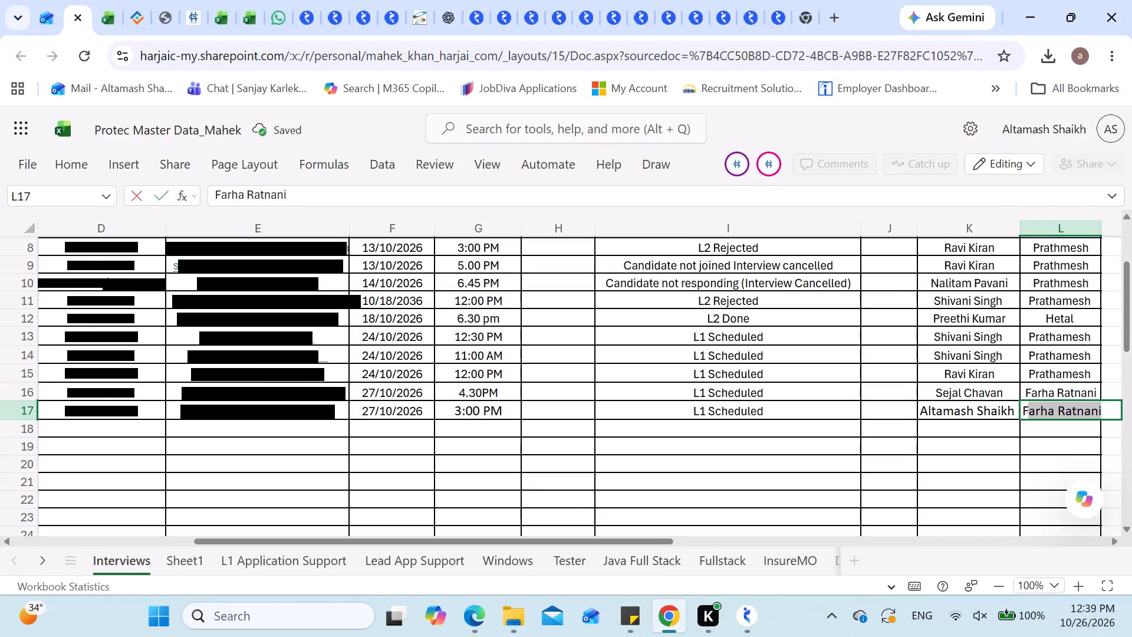
click(1064, 433)
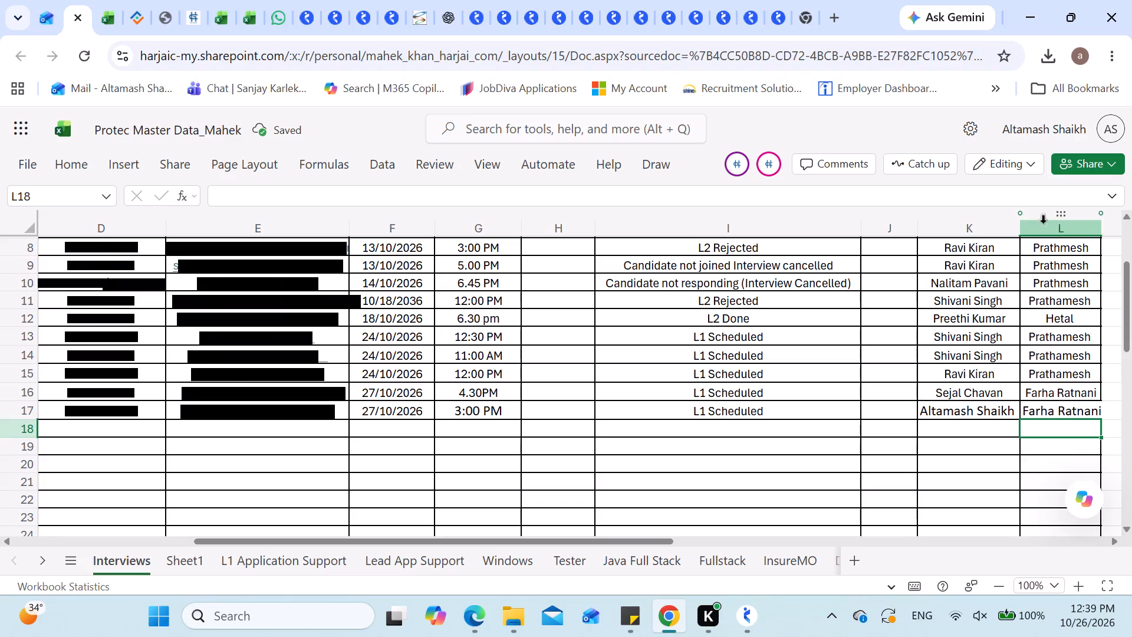
double_click(1103, 226)
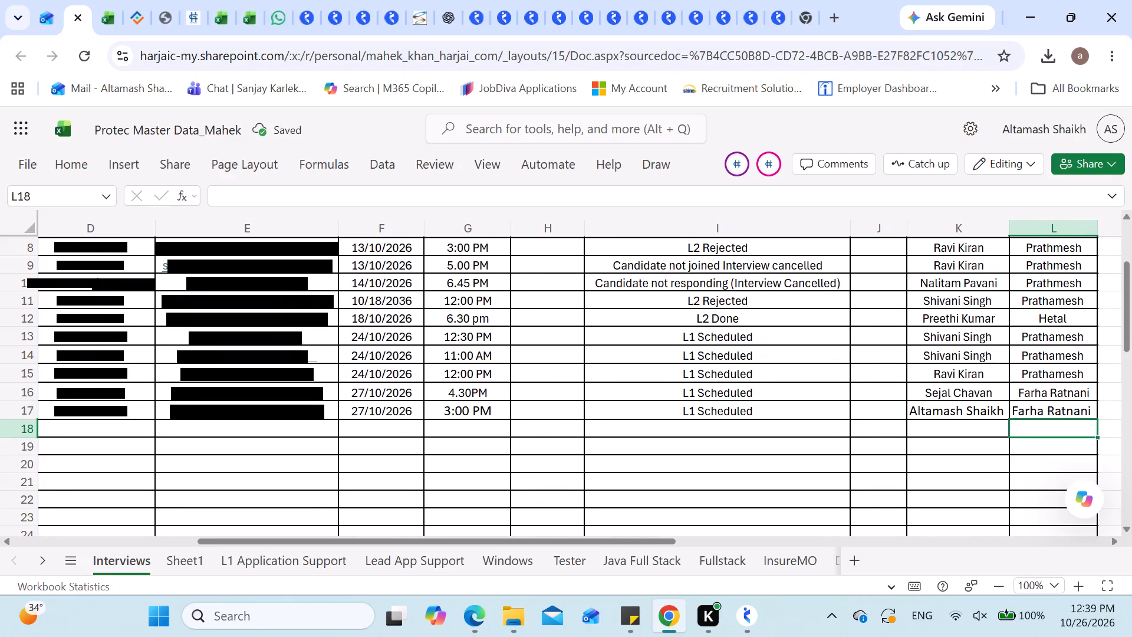
Copy the formatting of L16 onto name cells K17 and L17 with Format Painter.
click(1022, 393)
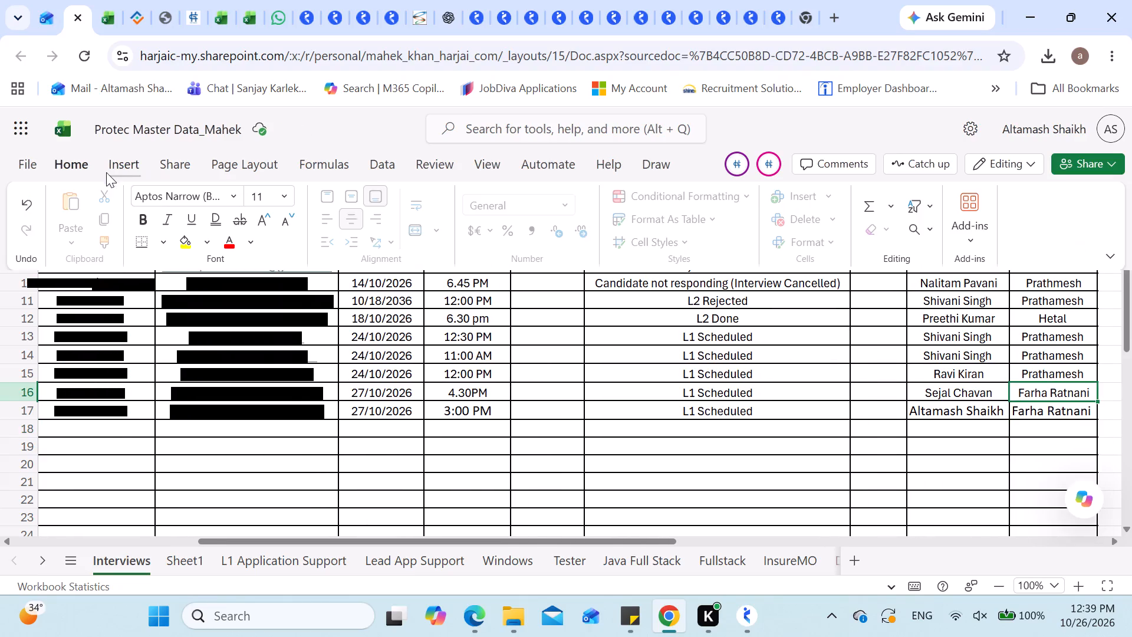
click(109, 237)
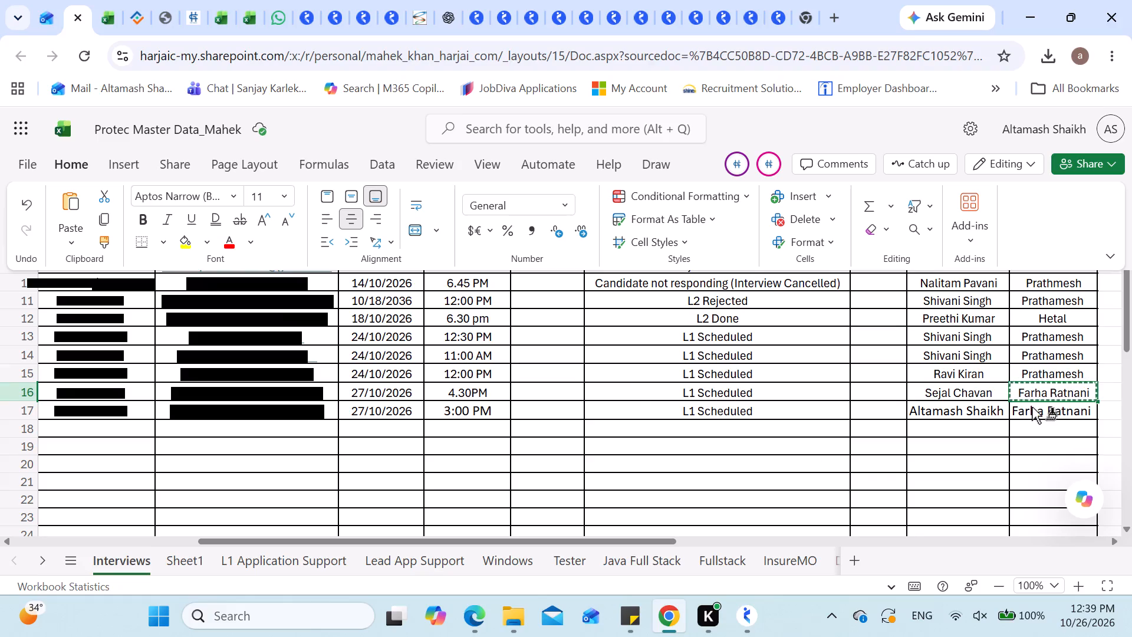
drag(1029, 403, 984, 403)
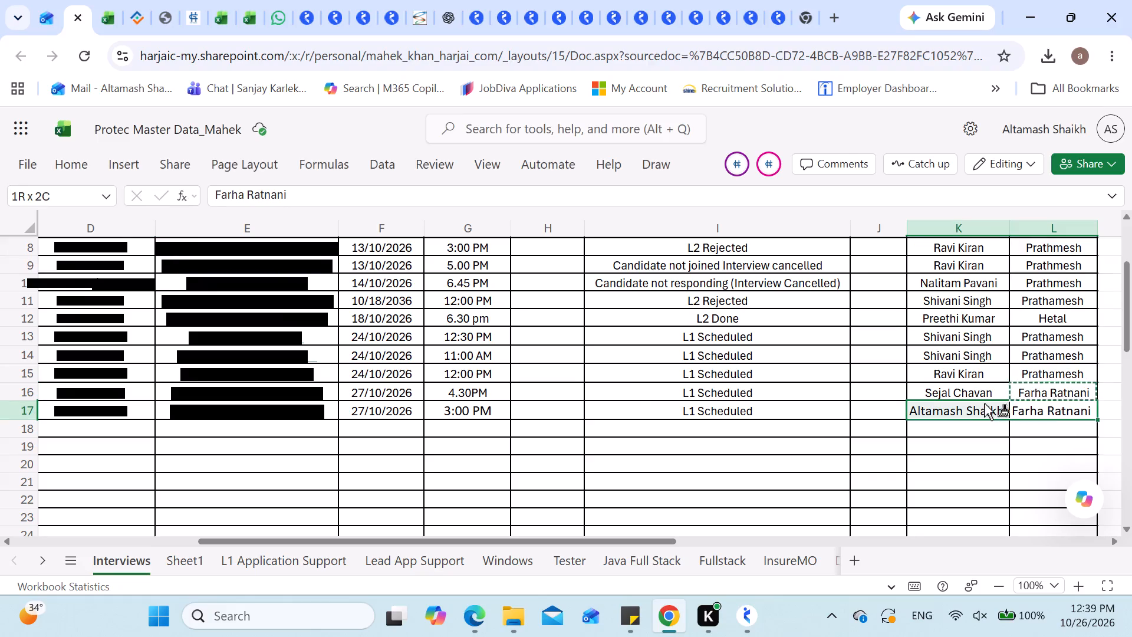
drag(984, 403, 965, 403)
click(936, 448)
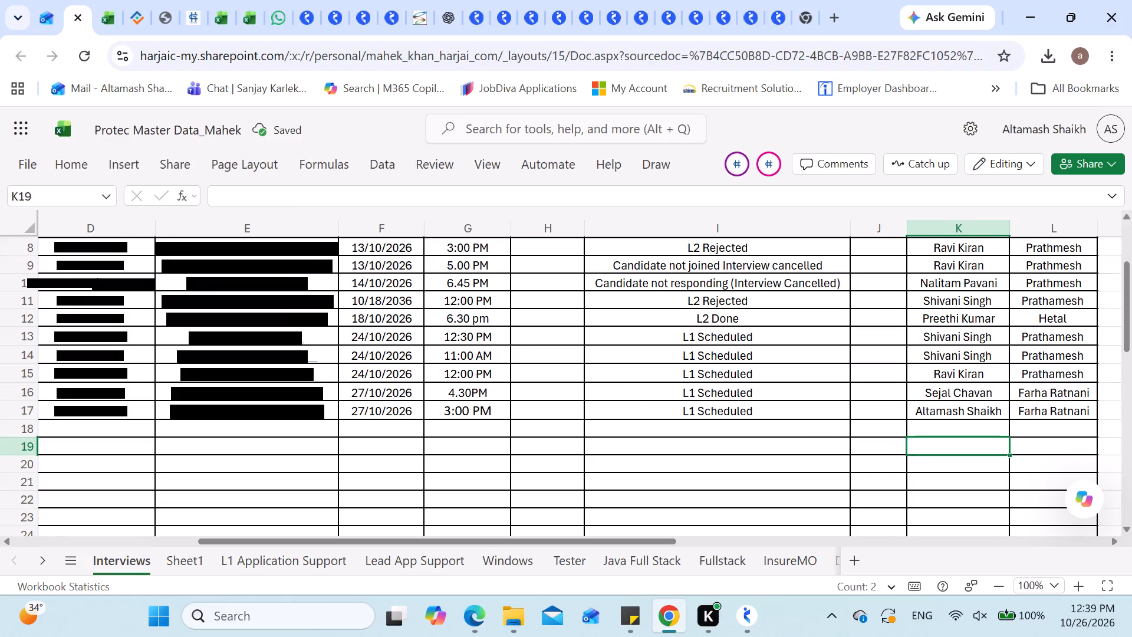
Review the new row 17 back to its first column and look through the workbook's sheet names up to QA Tester.
scroll(936, 448, right, 2)
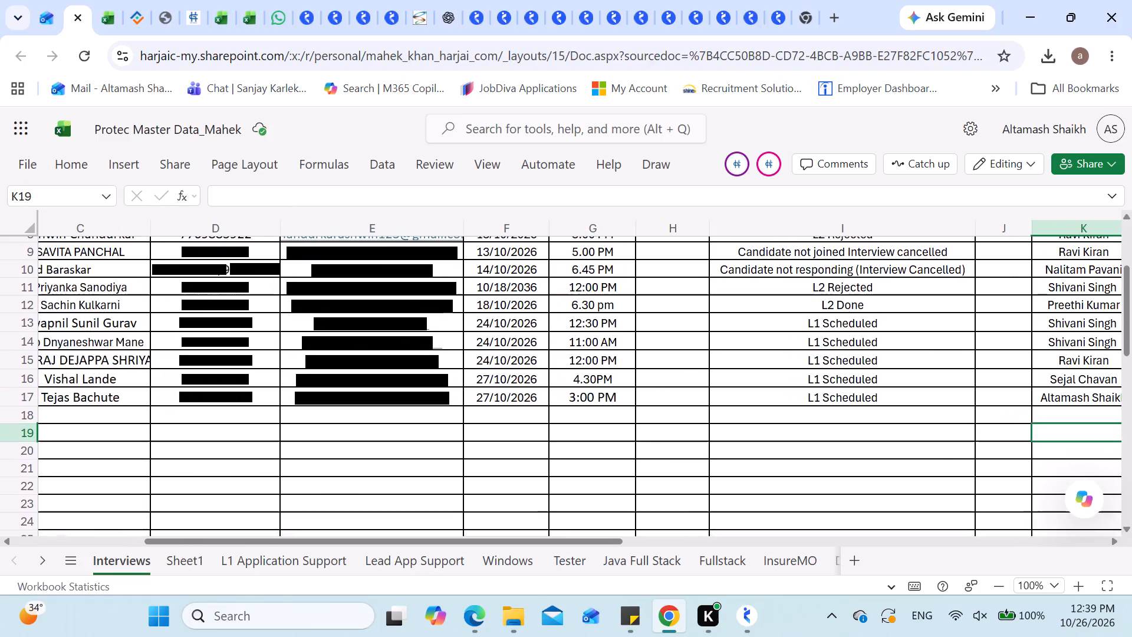
scroll(936, 448, right, 5)
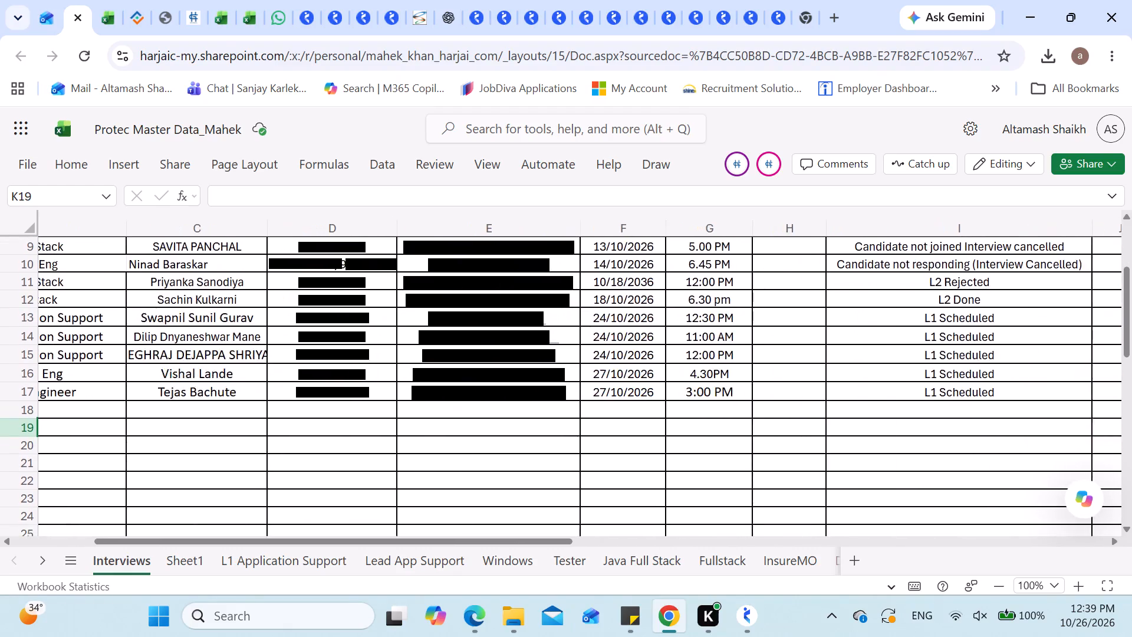
scroll(936, 448, right, 2)
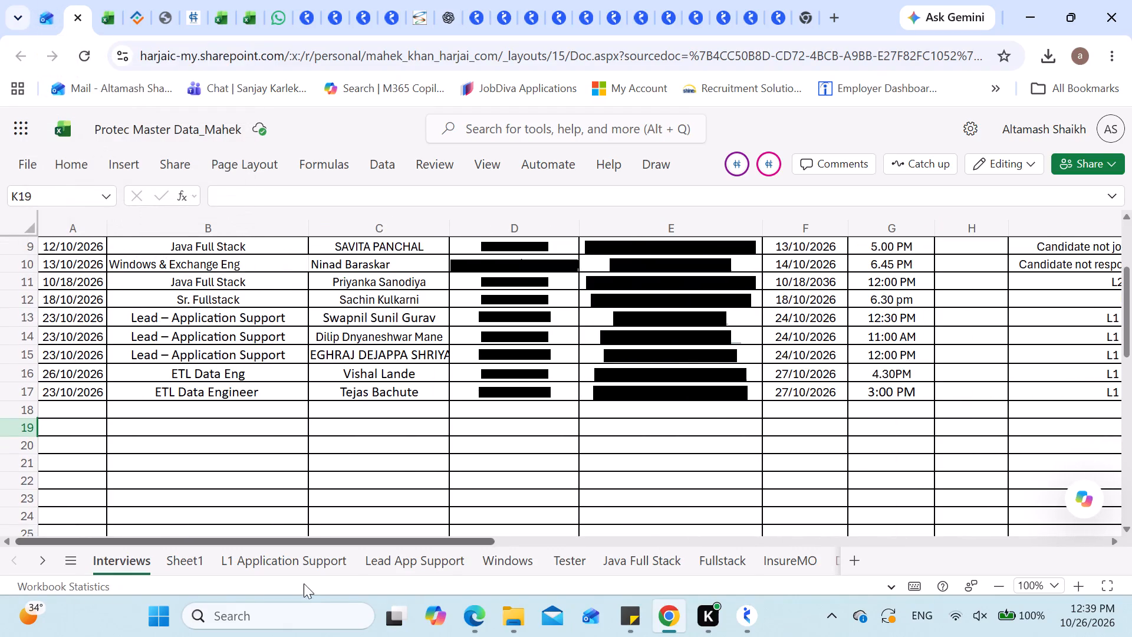
scroll(707, 554, left, 6)
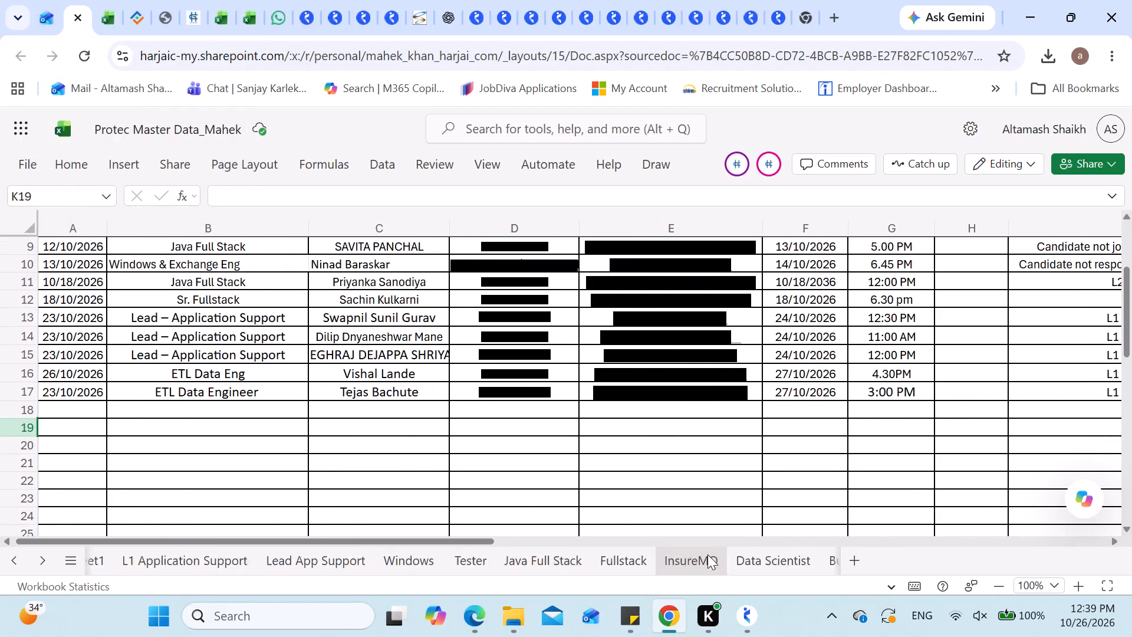
scroll(707, 554, left, 9)
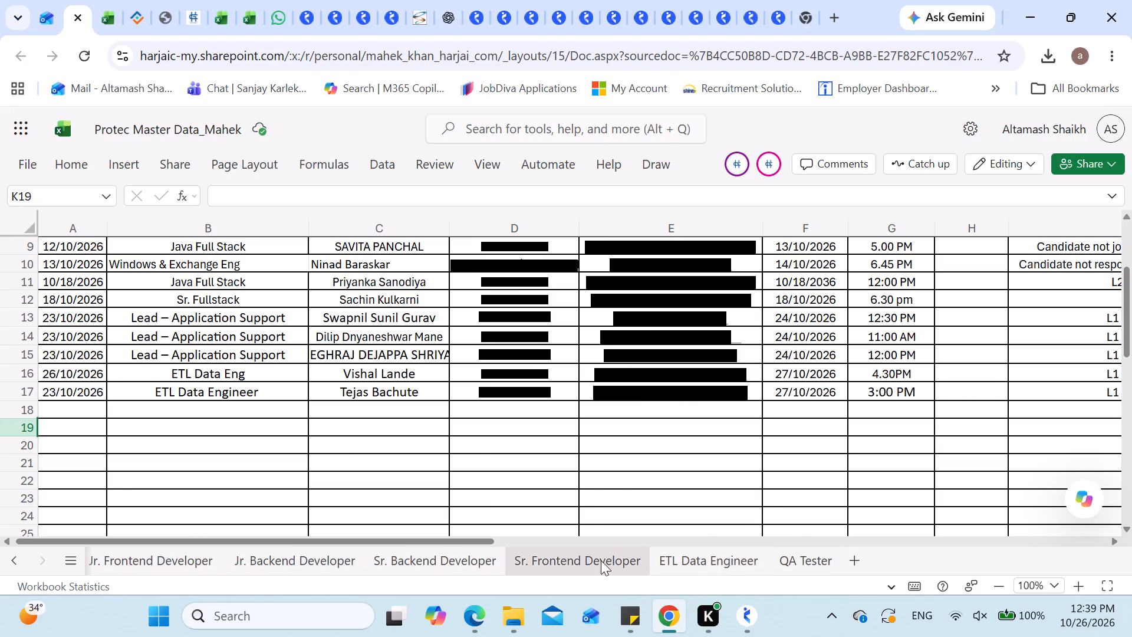
scroll(524, 557, left, 2)
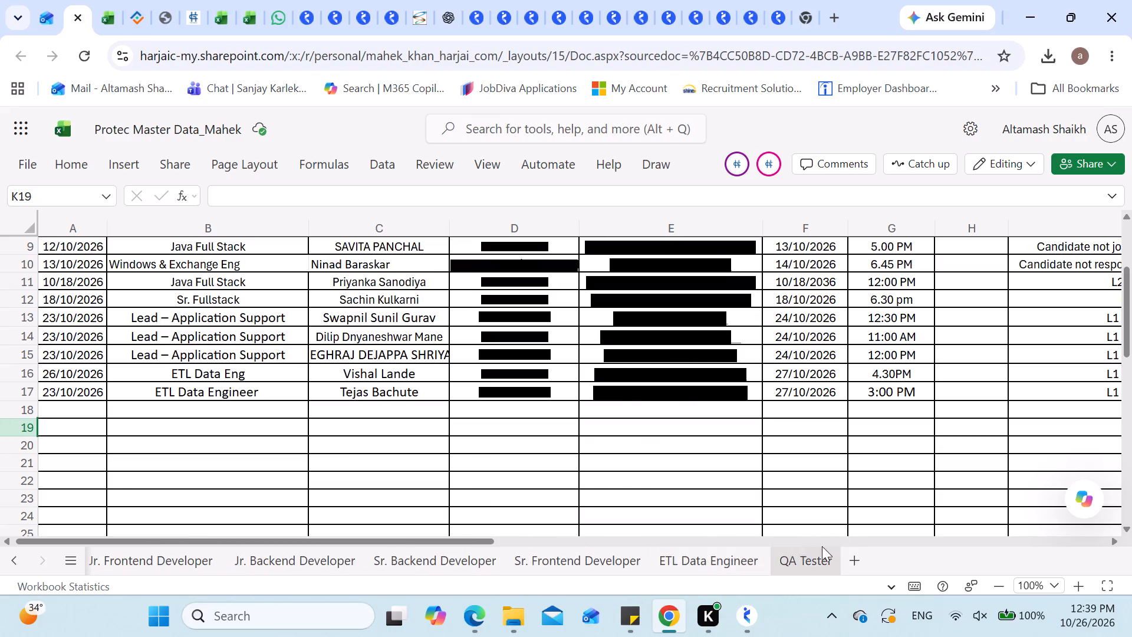
scroll(466, 527, right, 1)
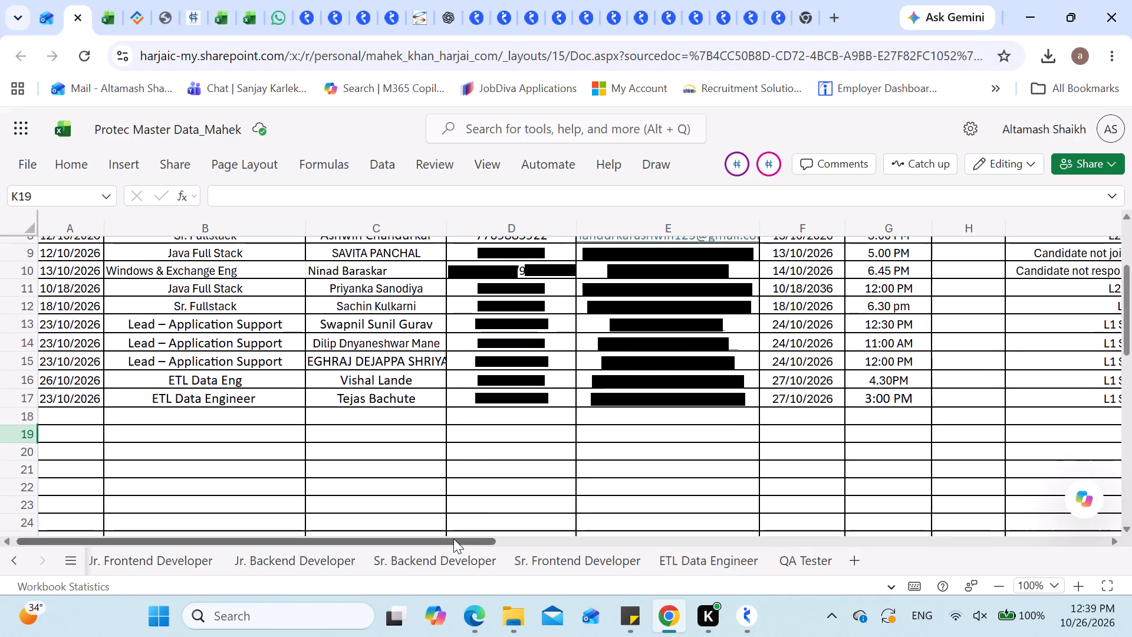
scroll(452, 554, right, 7)
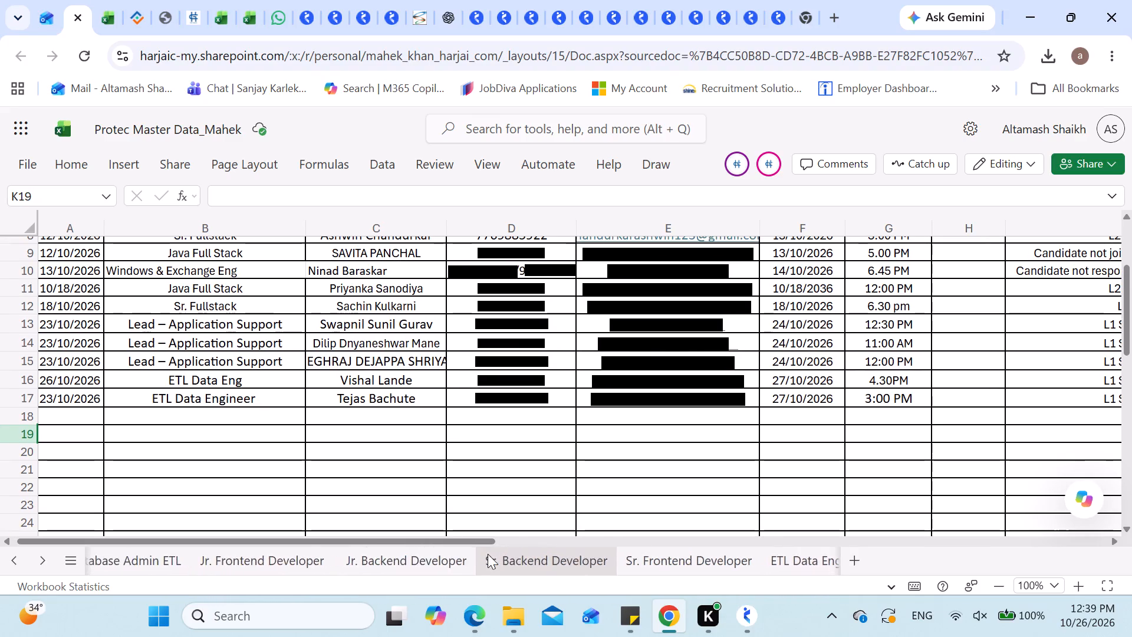
scroll(488, 554, right, 14)
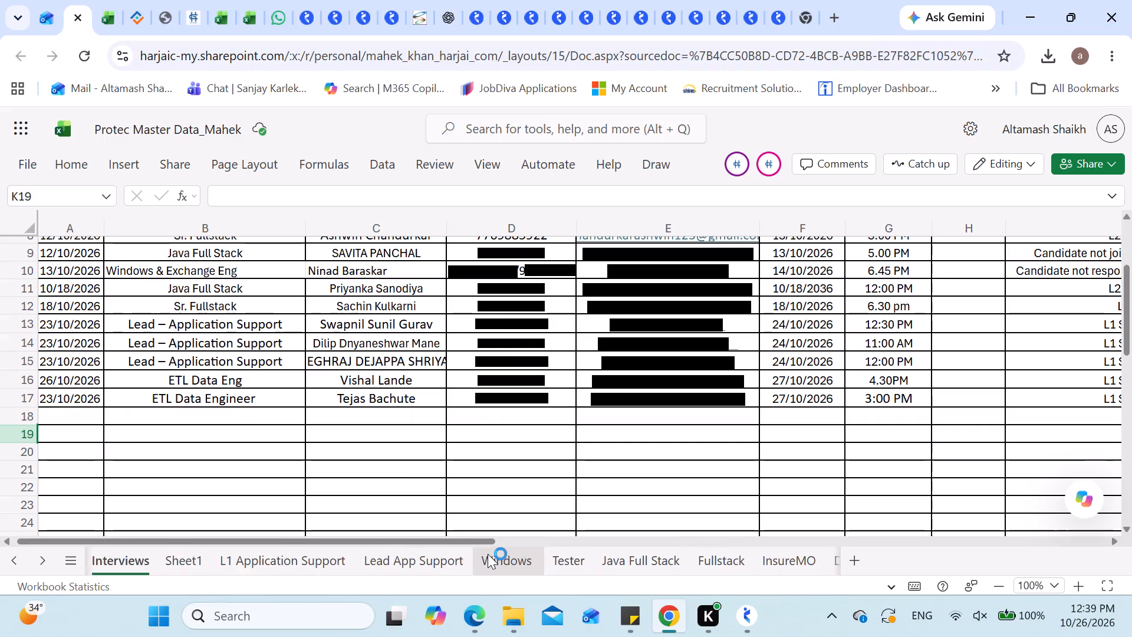
scroll(488, 554, right, 3)
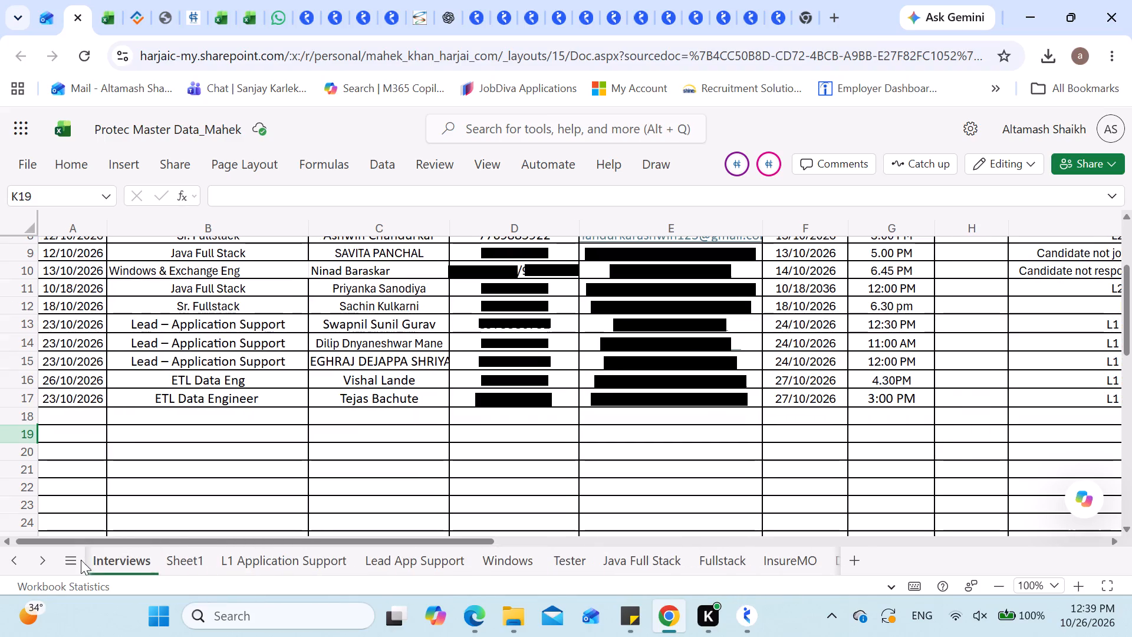
Open the ETL Data Engineer sheet and select A13, the first empty Sr. No. cell below the candidate list.
triple_click(41, 568)
double_click(41, 568)
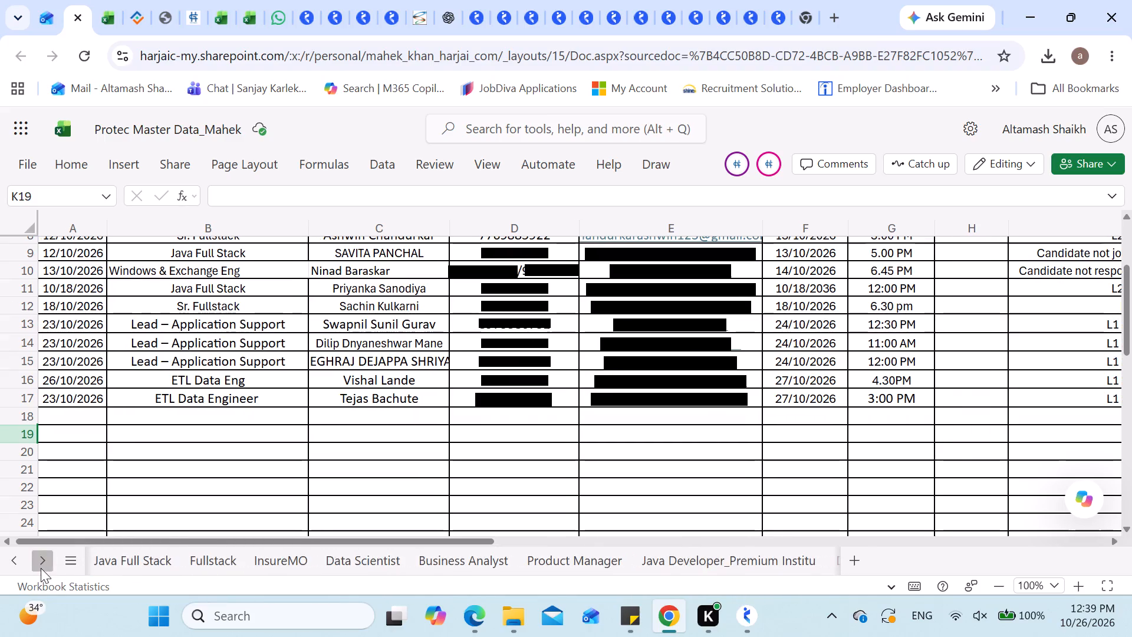
triple_click(41, 568)
triple_click(41, 568)
triple_click(41, 568)
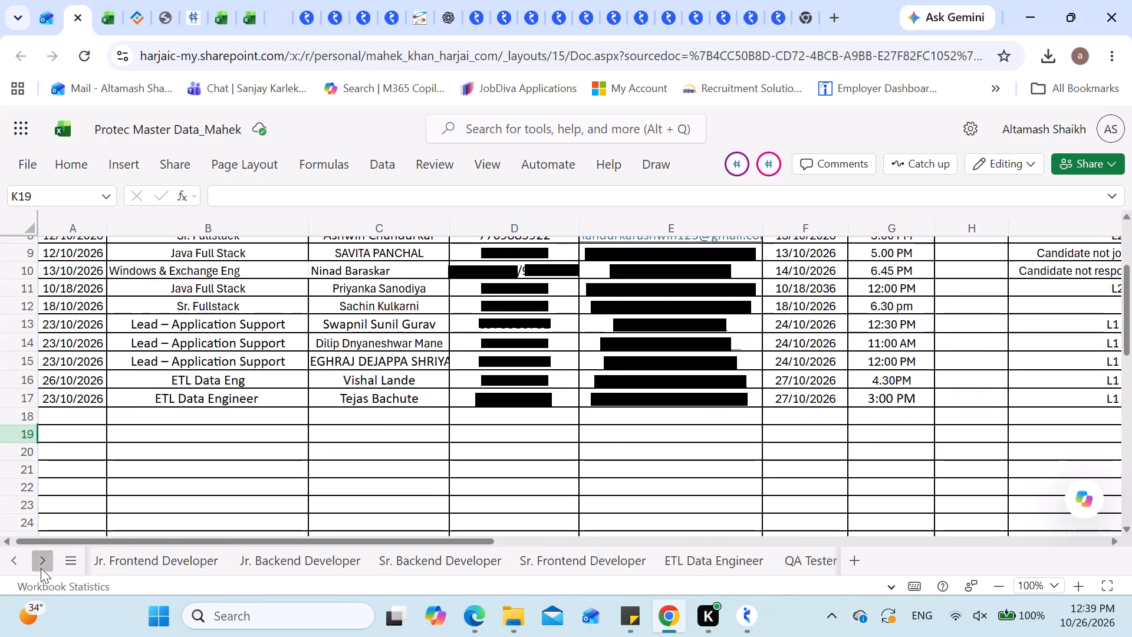
double_click(41, 568)
click(658, 560)
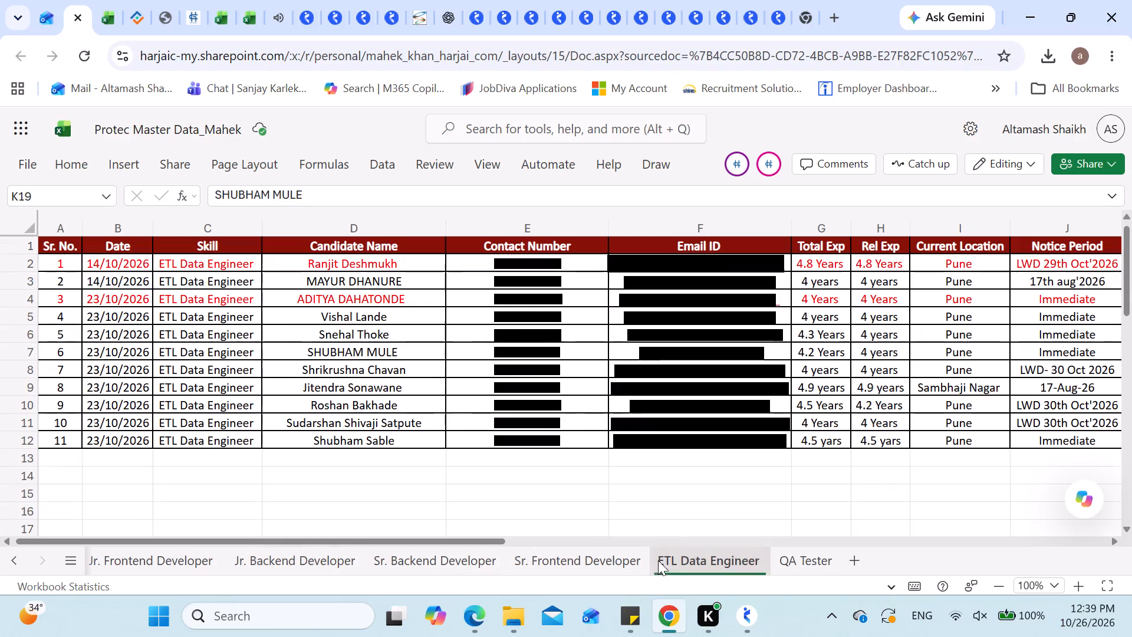
click(320, 479)
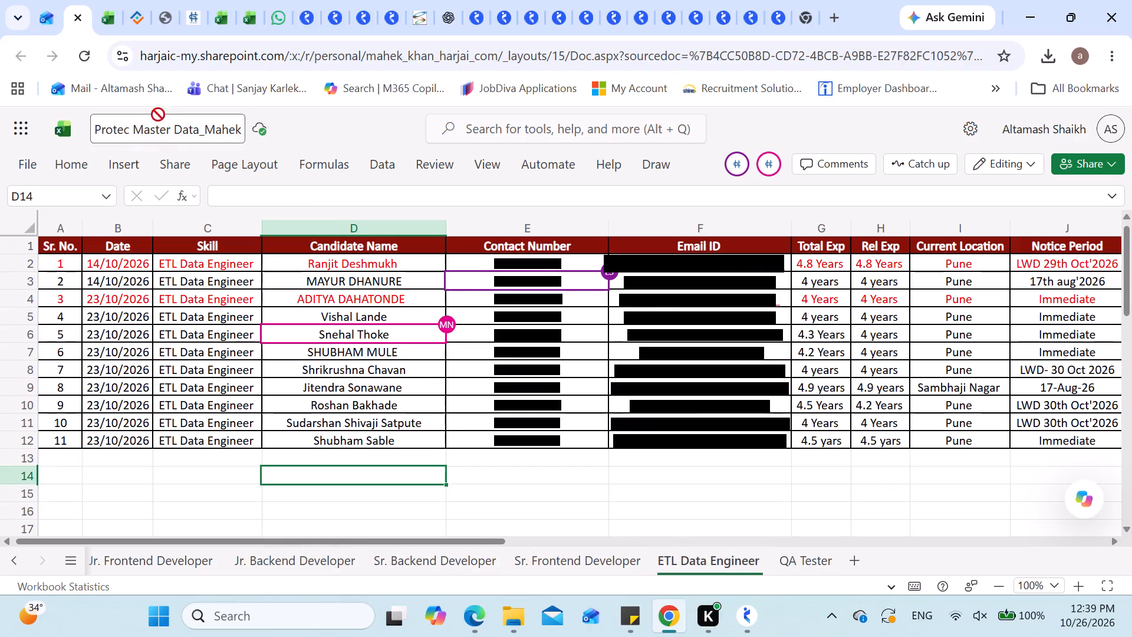
click(62, 456)
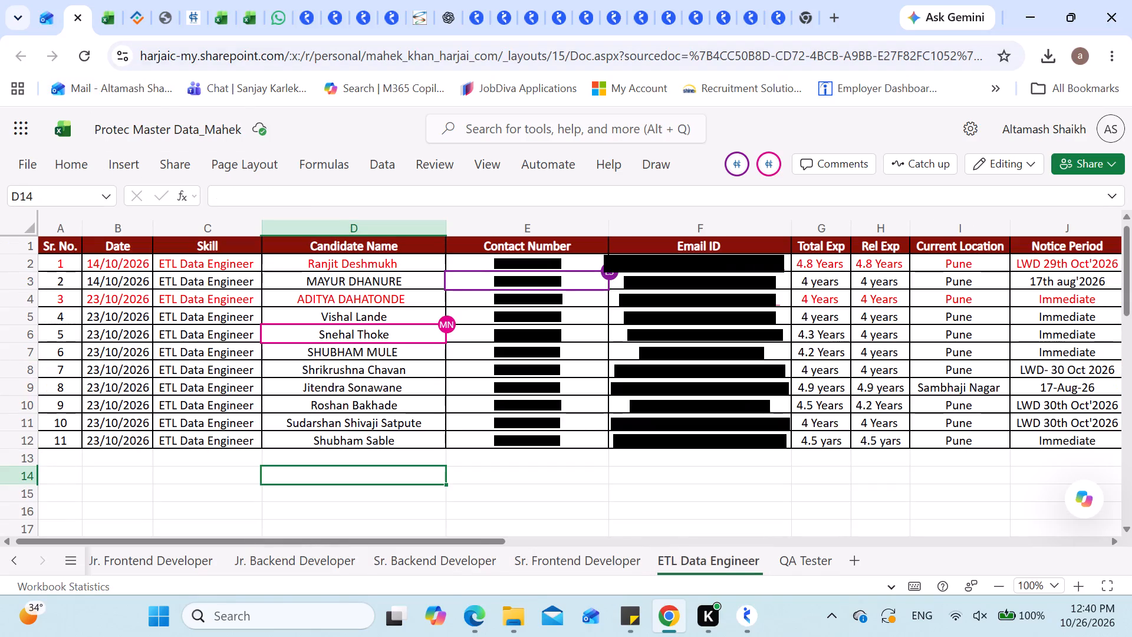
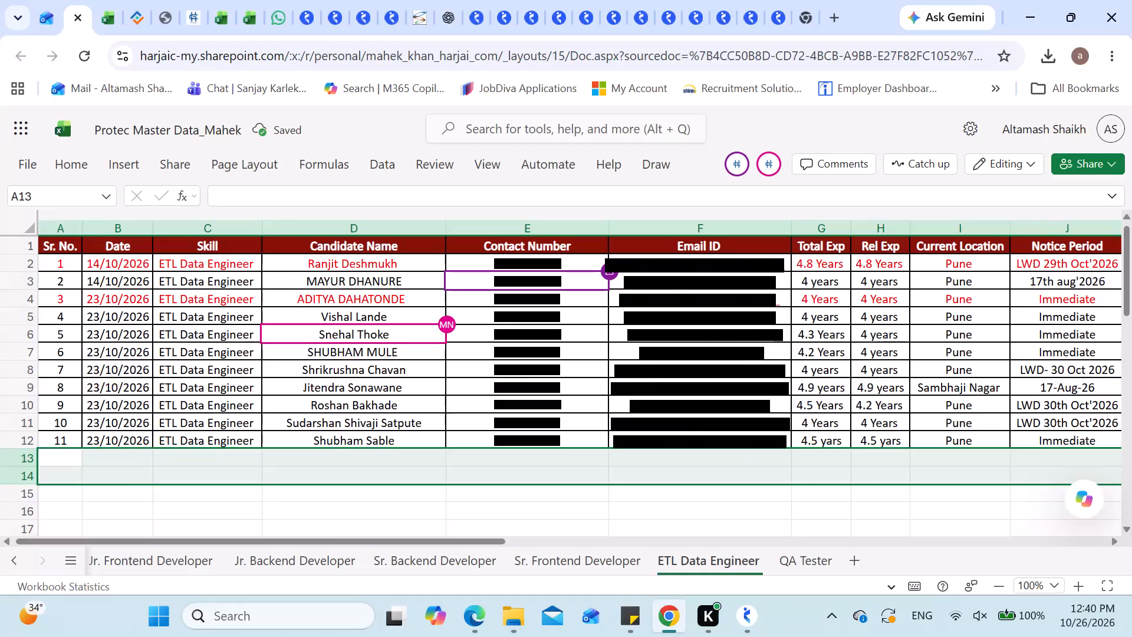
click(150, 507)
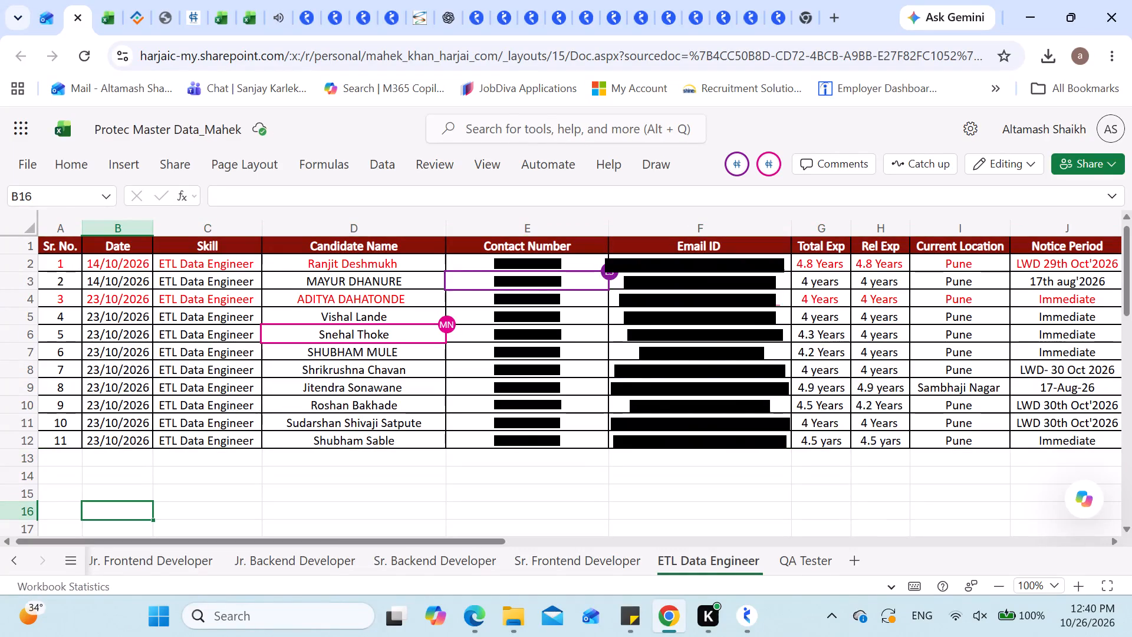
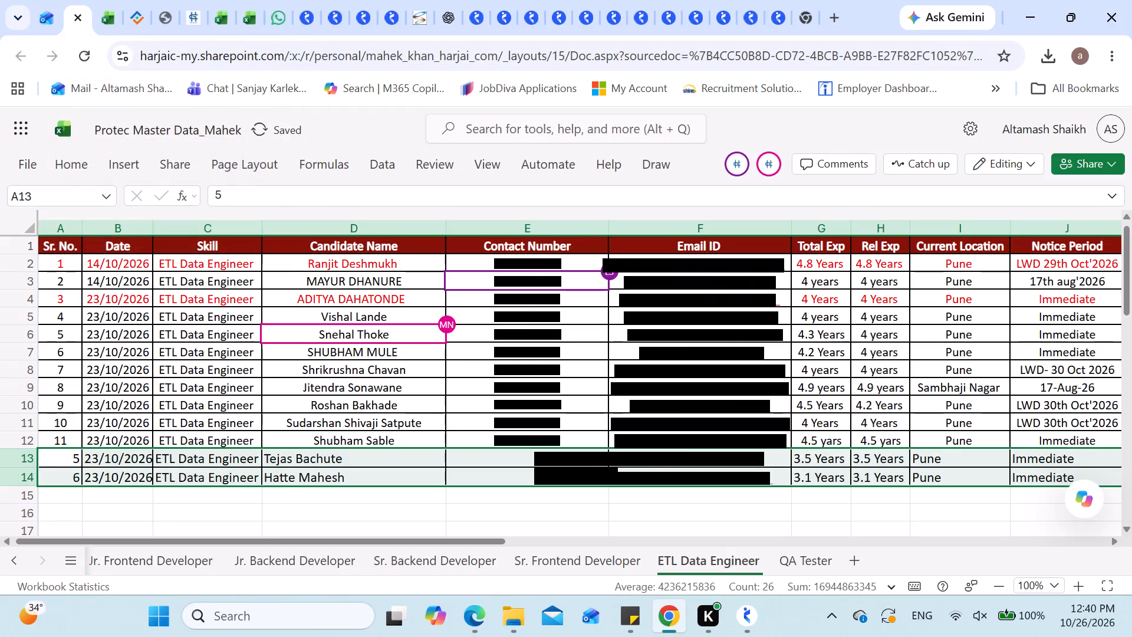
Clear the serial numbers of the two pasted candidate rows and renumber A13 as 12 and A14 as 13.
click(198, 513)
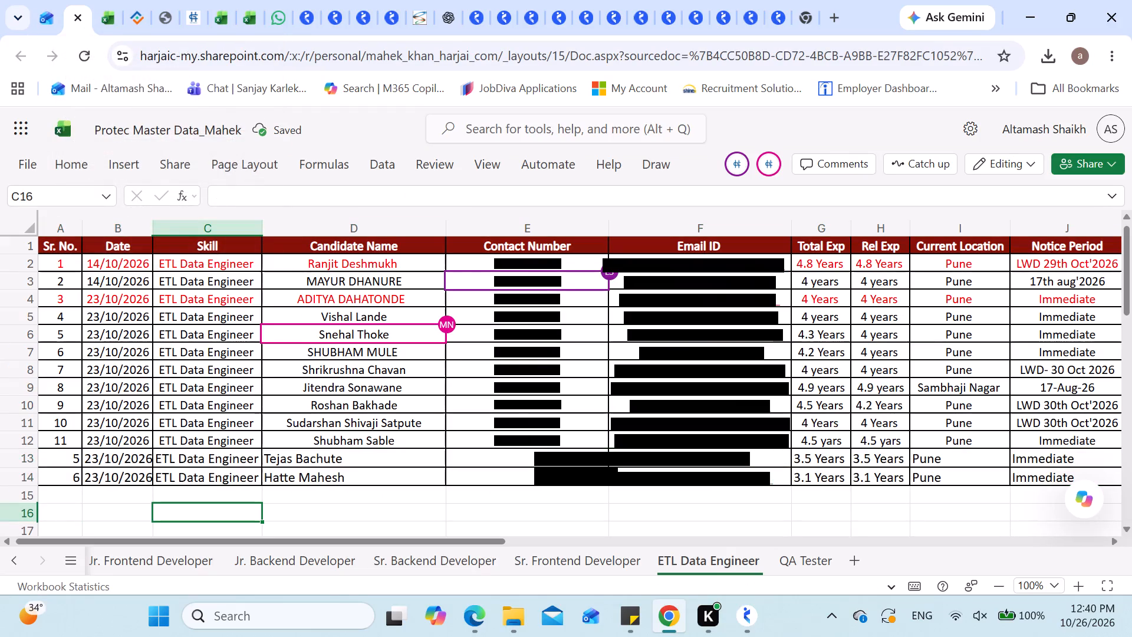
click(76, 461)
drag(72, 459, 75, 482)
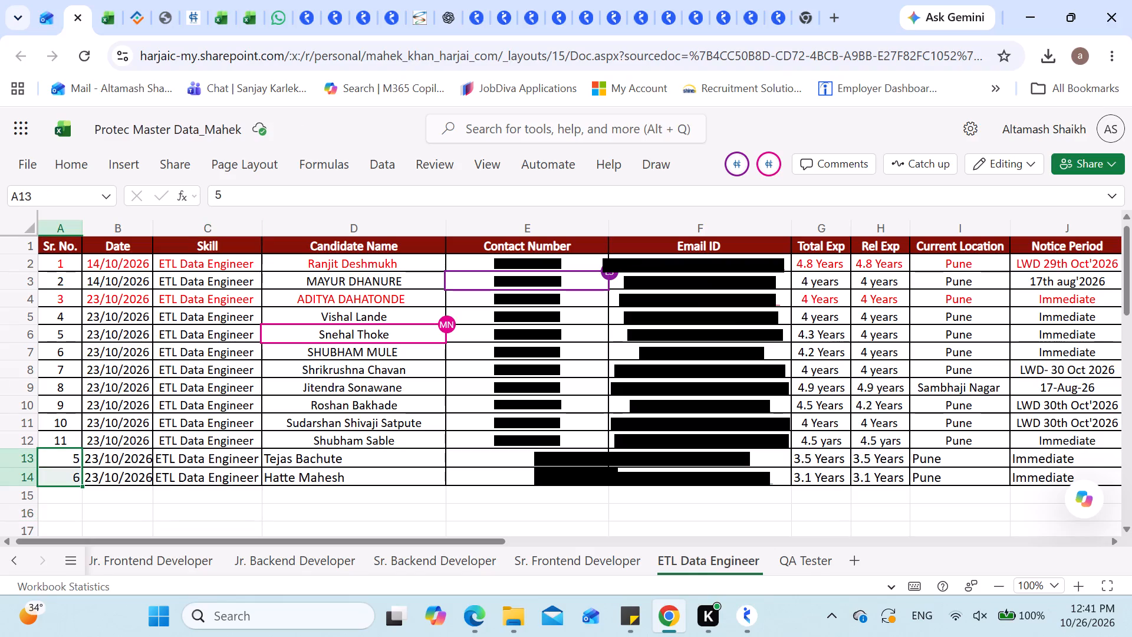
key(Delete)
click(67, 512)
click(71, 468)
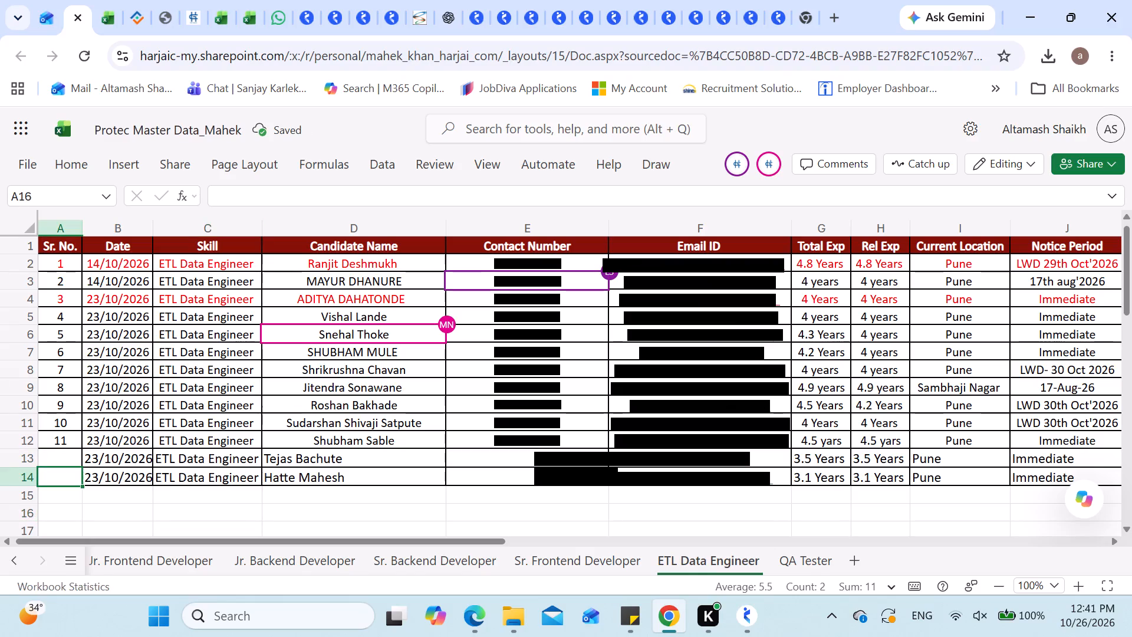
click(71, 463)
key(1)
key(2)
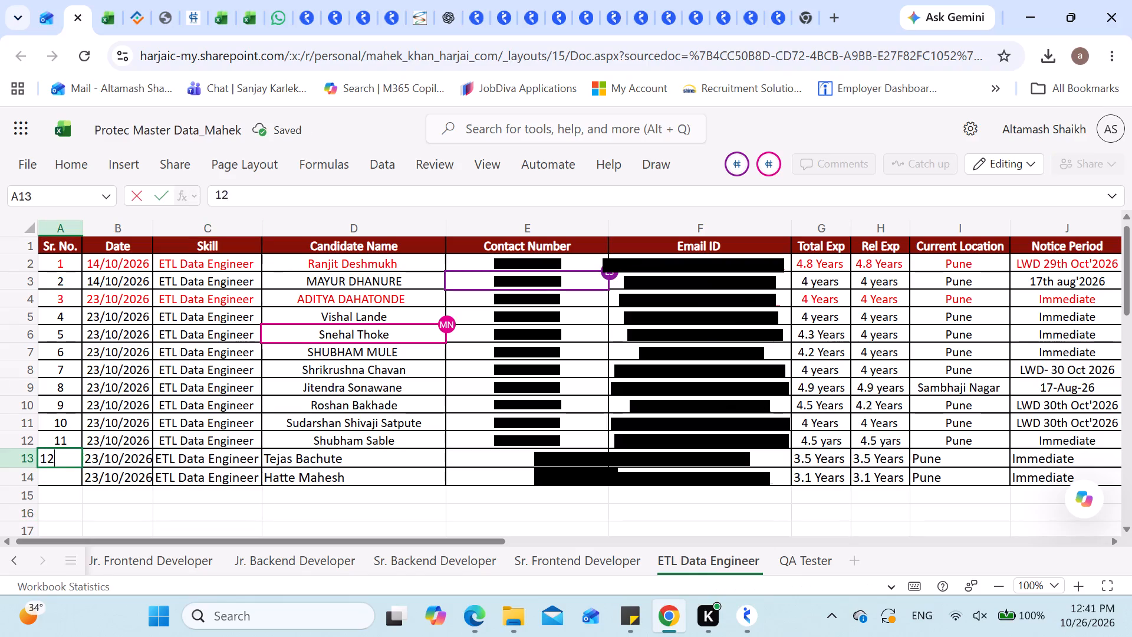
click(42, 482)
text(13)
click(71, 506)
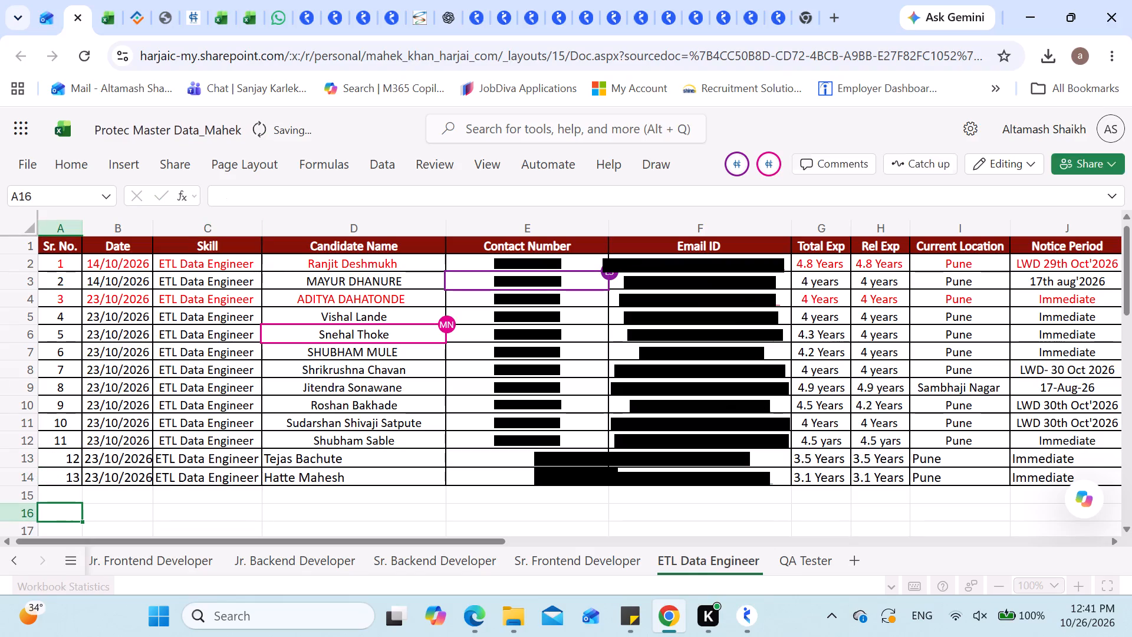
Copy the formatting of serial number cell A12 onto A13 and A14 with Format Painter.
click(61, 446)
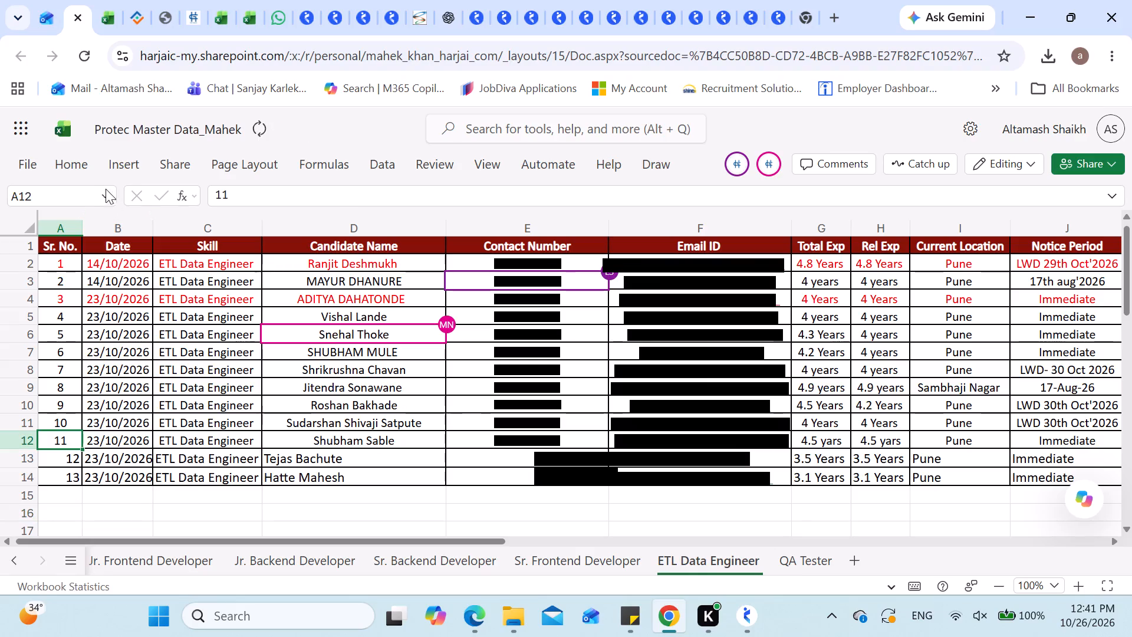
click(74, 172)
click(104, 240)
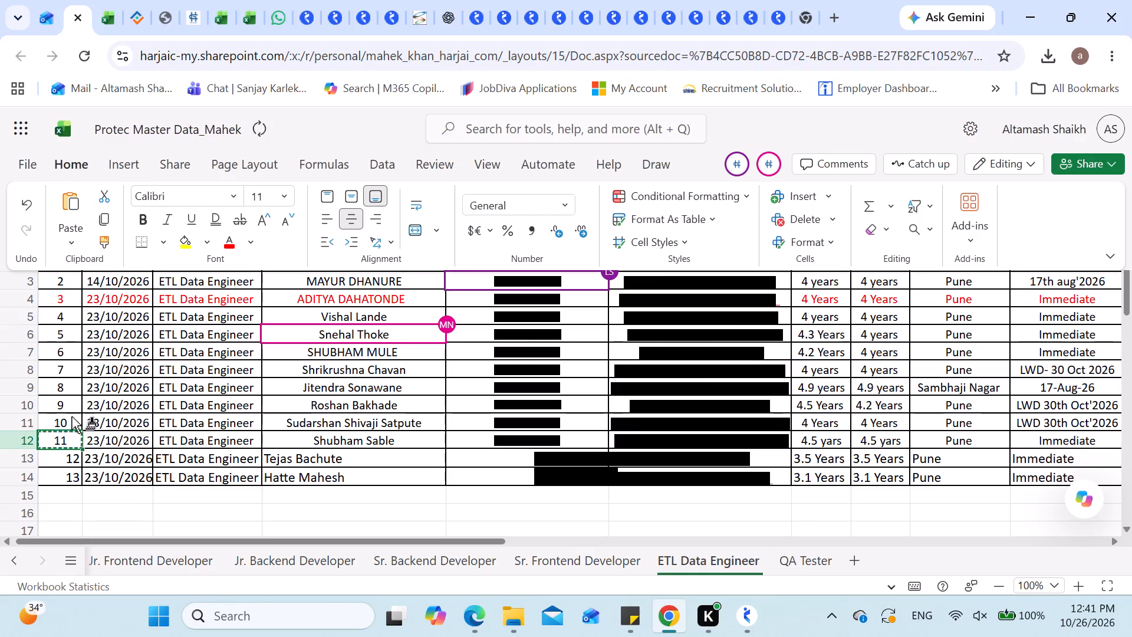
drag(59, 435, 59, 462)
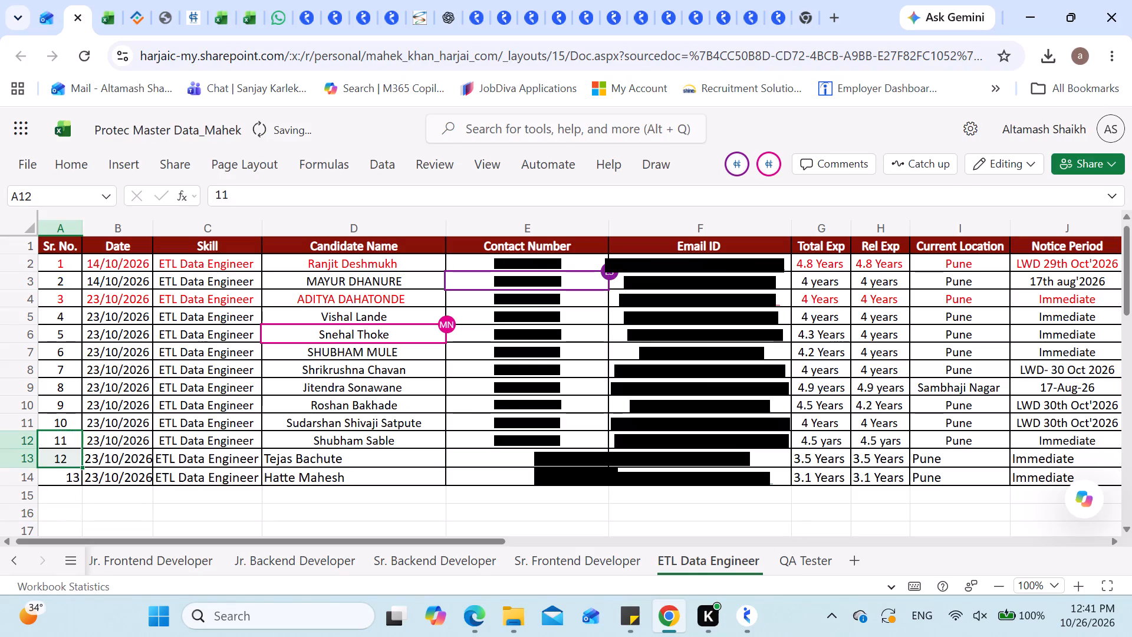
click(67, 171)
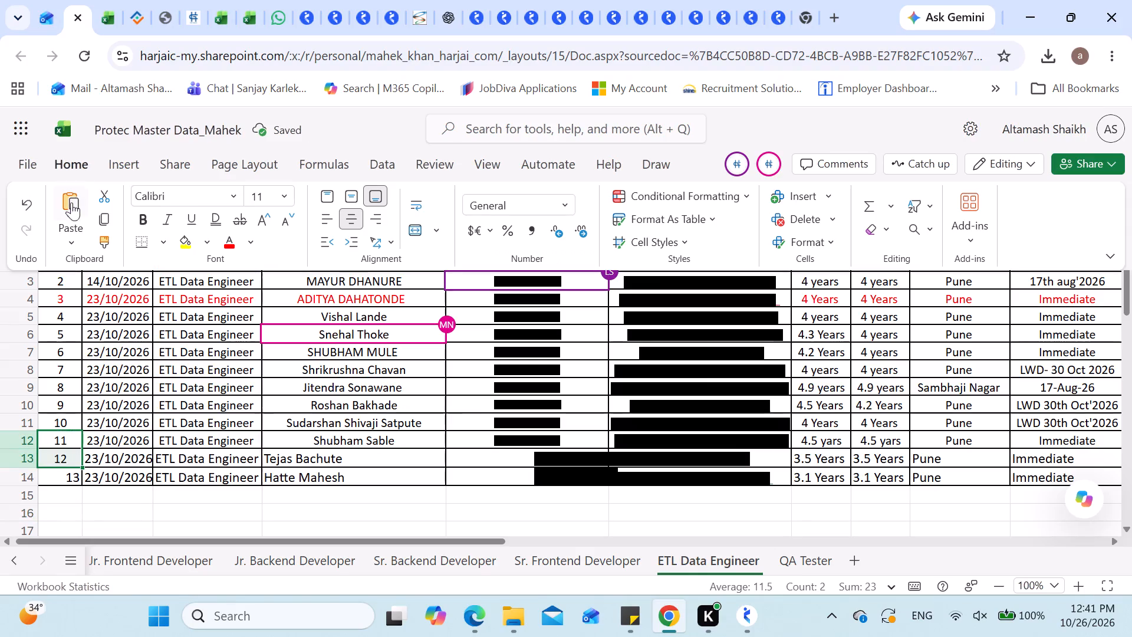
click(101, 240)
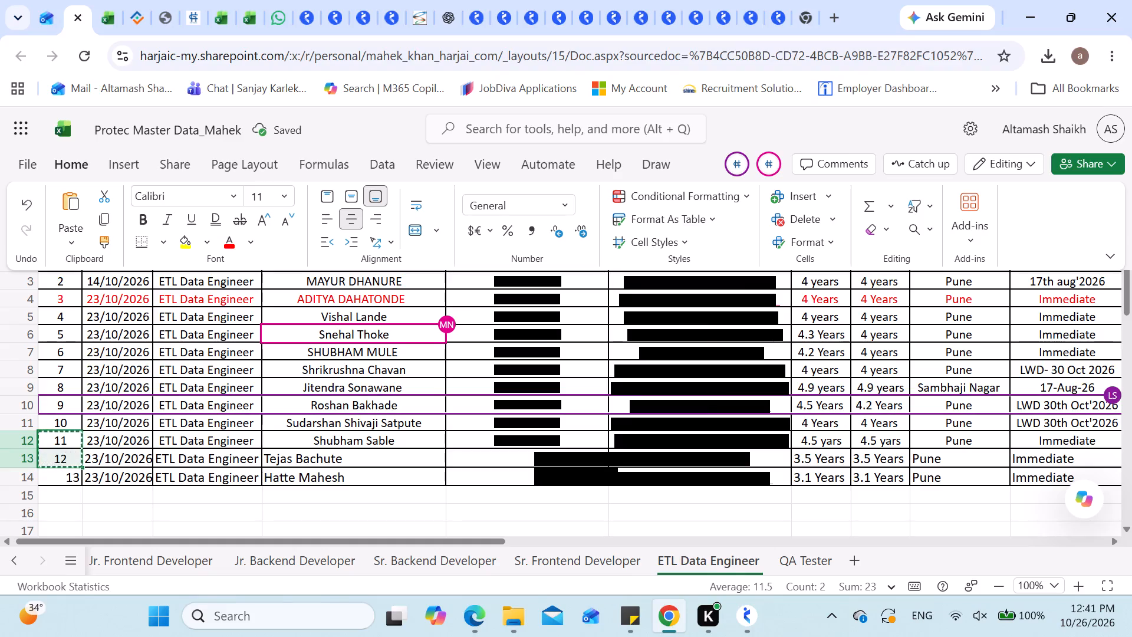
click(53, 474)
click(97, 497)
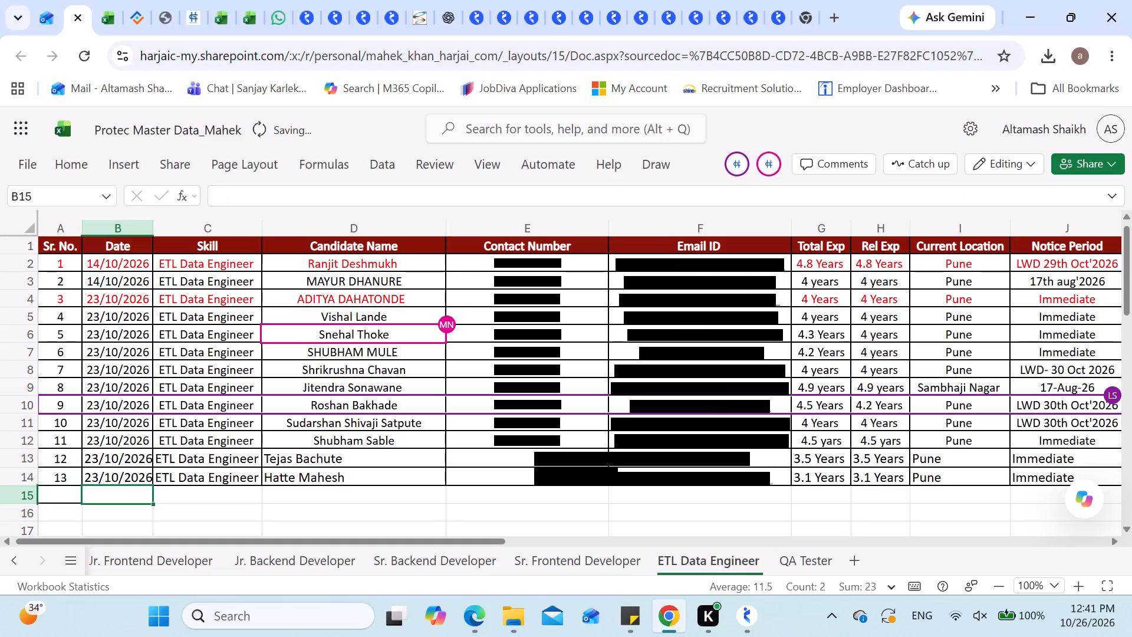
Fit the width of Date column B to its content.
click(153, 233)
click(153, 233)
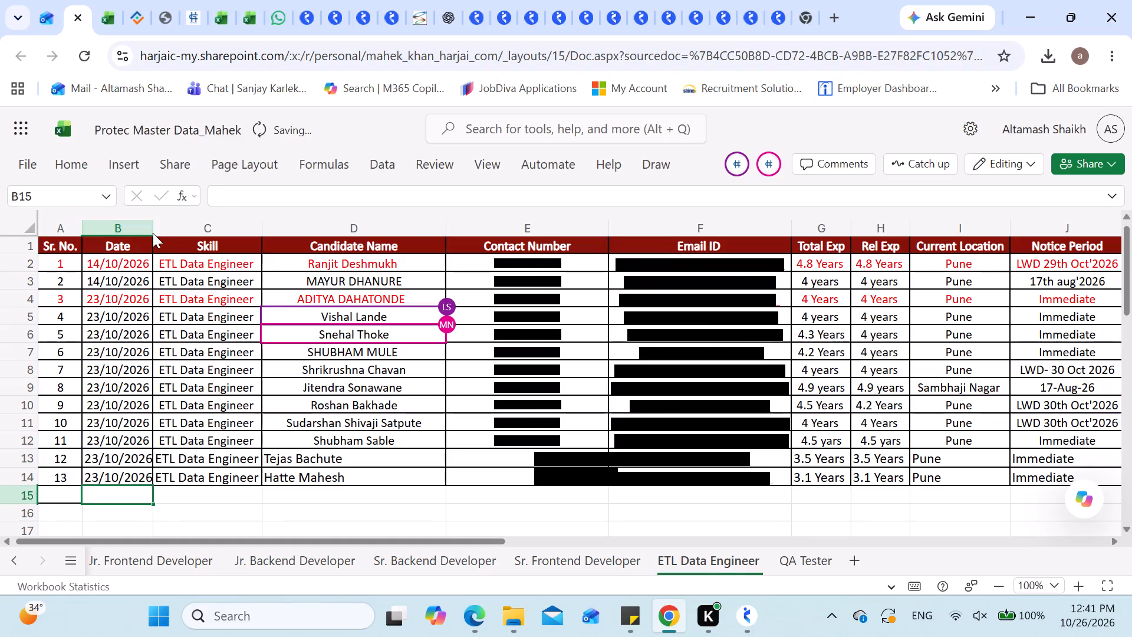
click(187, 484)
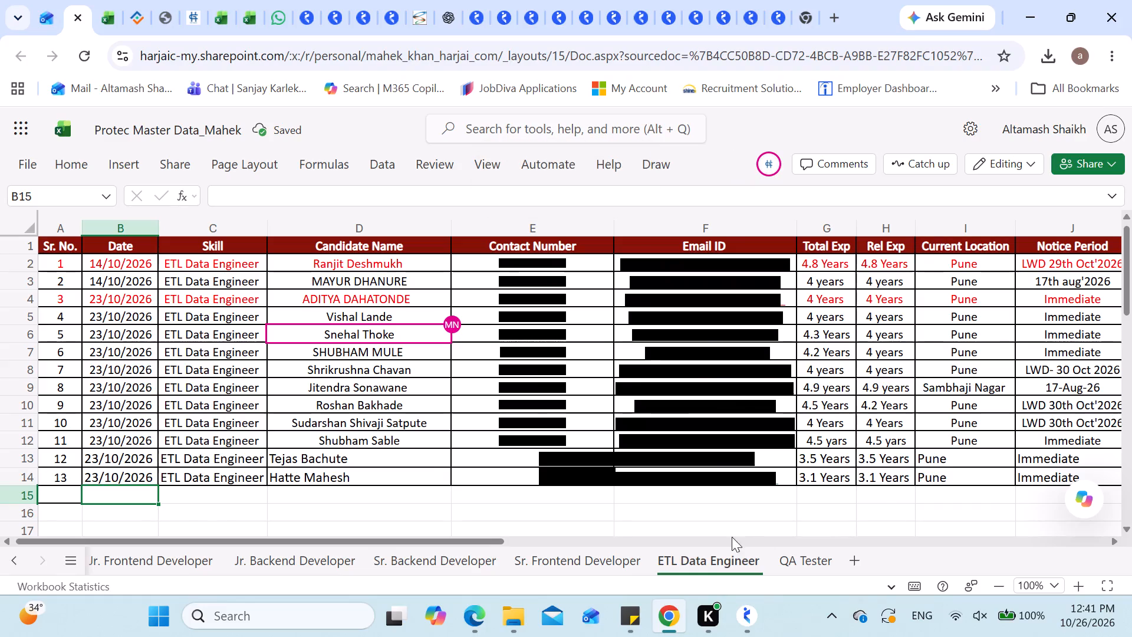
double_click(161, 225)
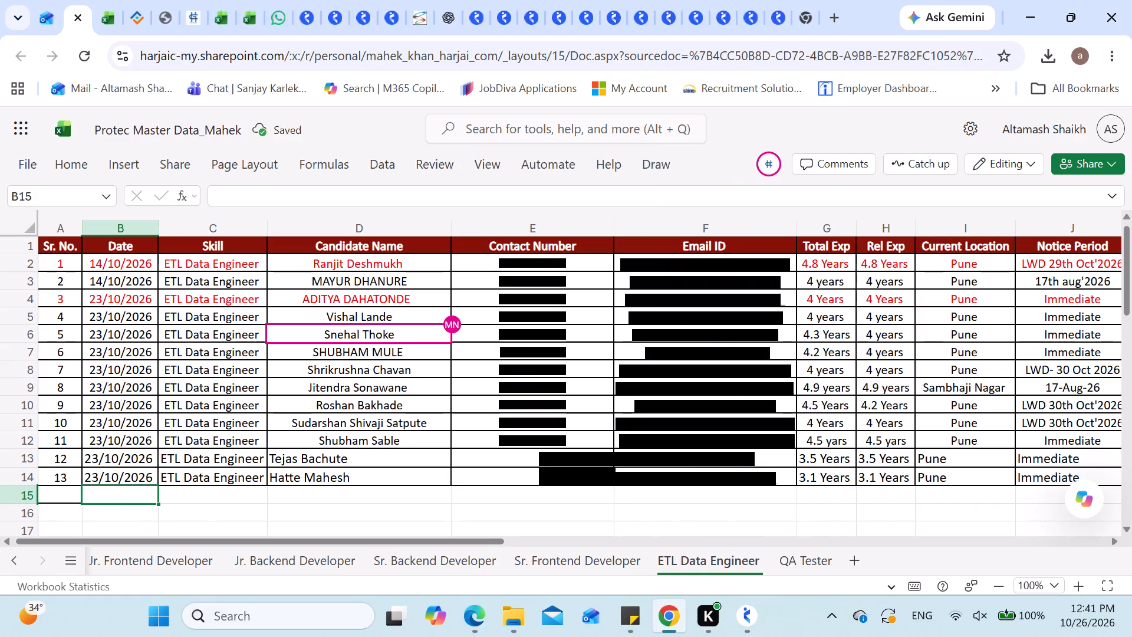
Enter the signed-in account holder's first name as Recruiter Name in N13 and N14.
scroll(449, 470, left, 6)
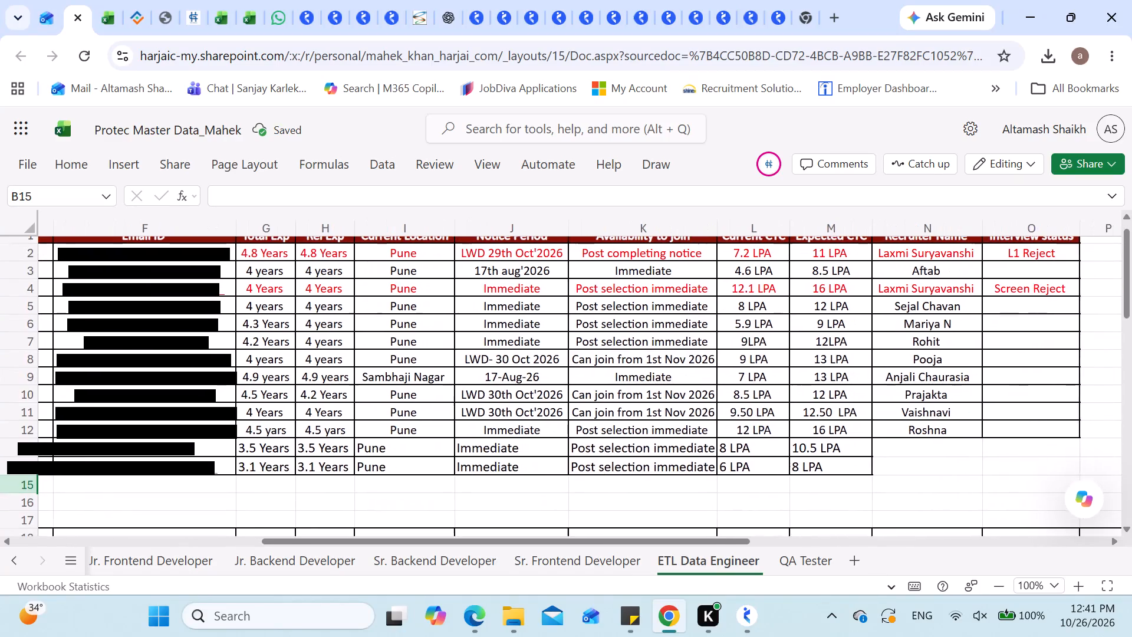
scroll(459, 470, left, 1)
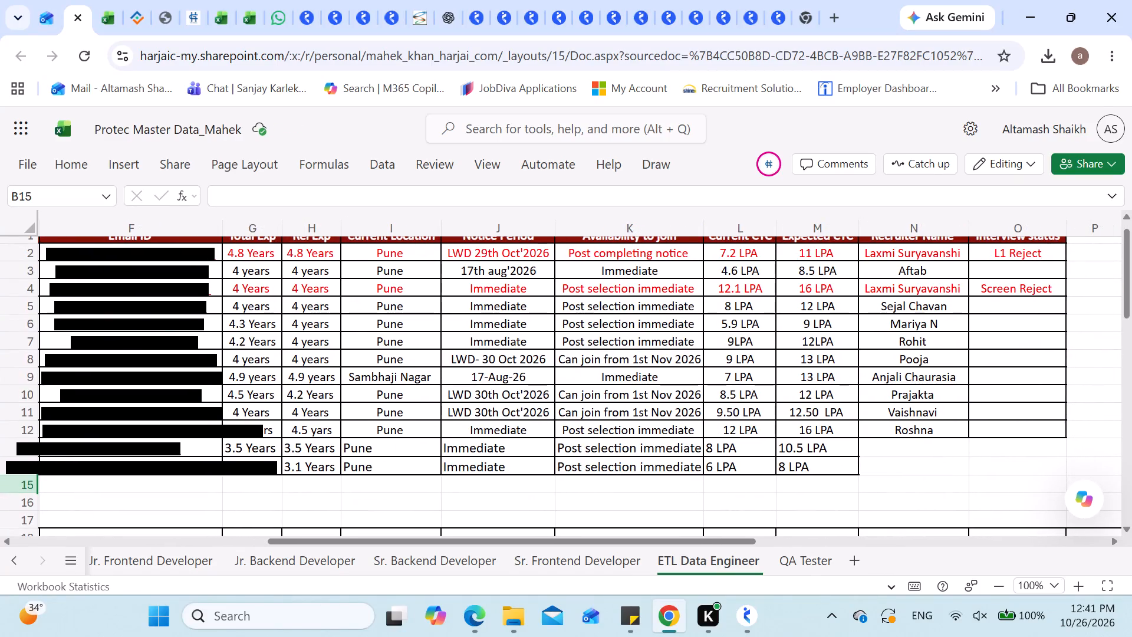
click(914, 450)
text(Al)
text(tamash)
click(920, 469)
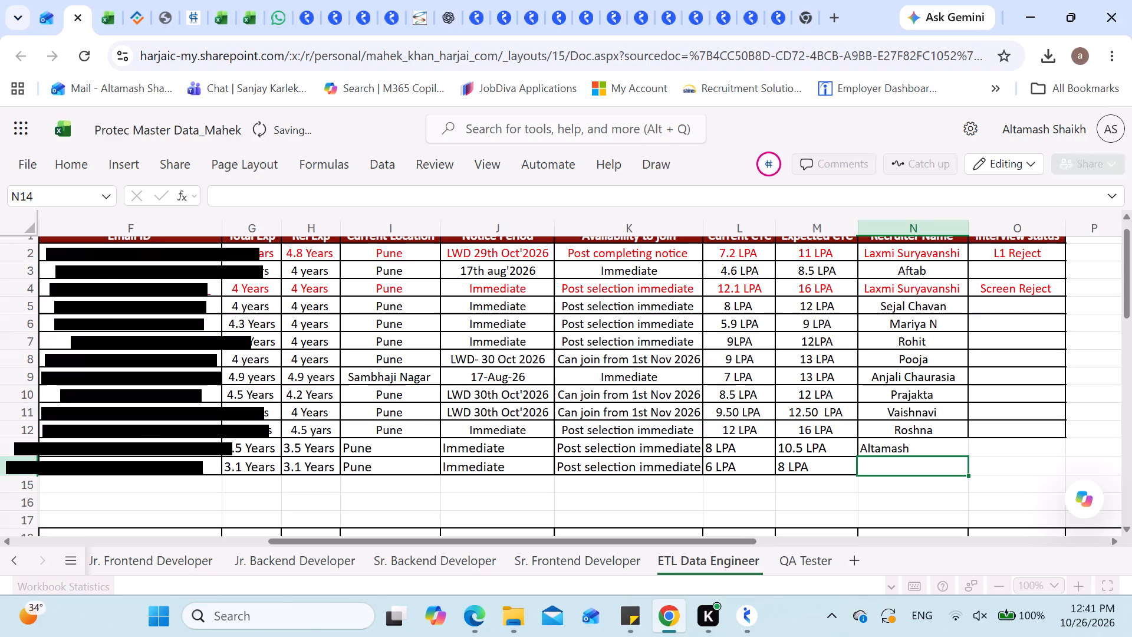
text(Al)
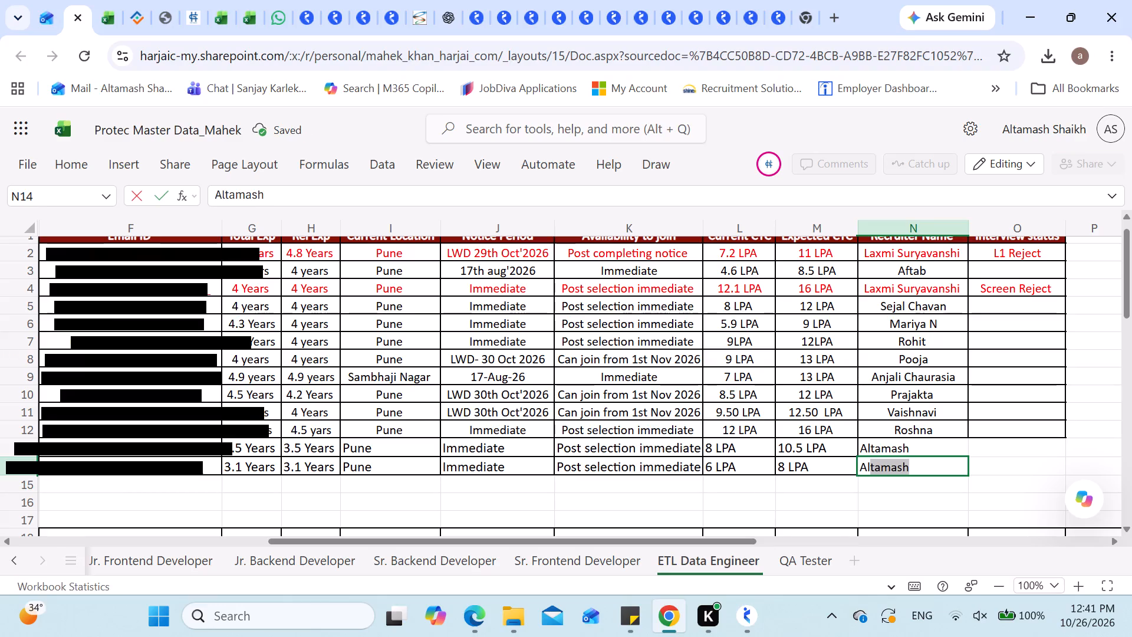
Set the interview status in O14 to Screen Reject.
click(1010, 467)
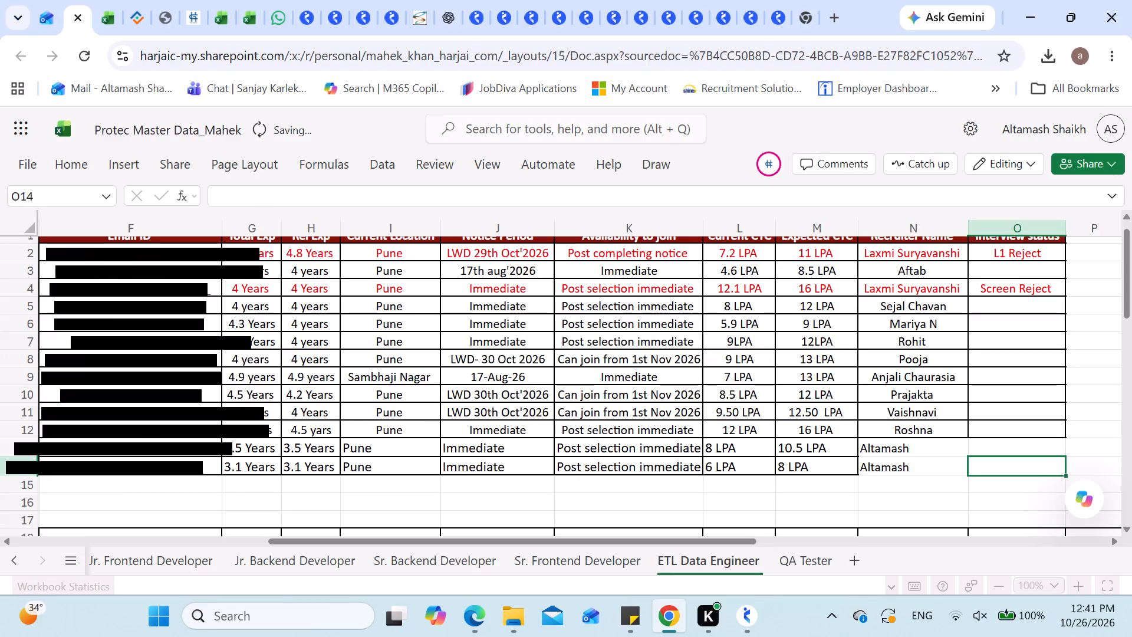
text(Sc)
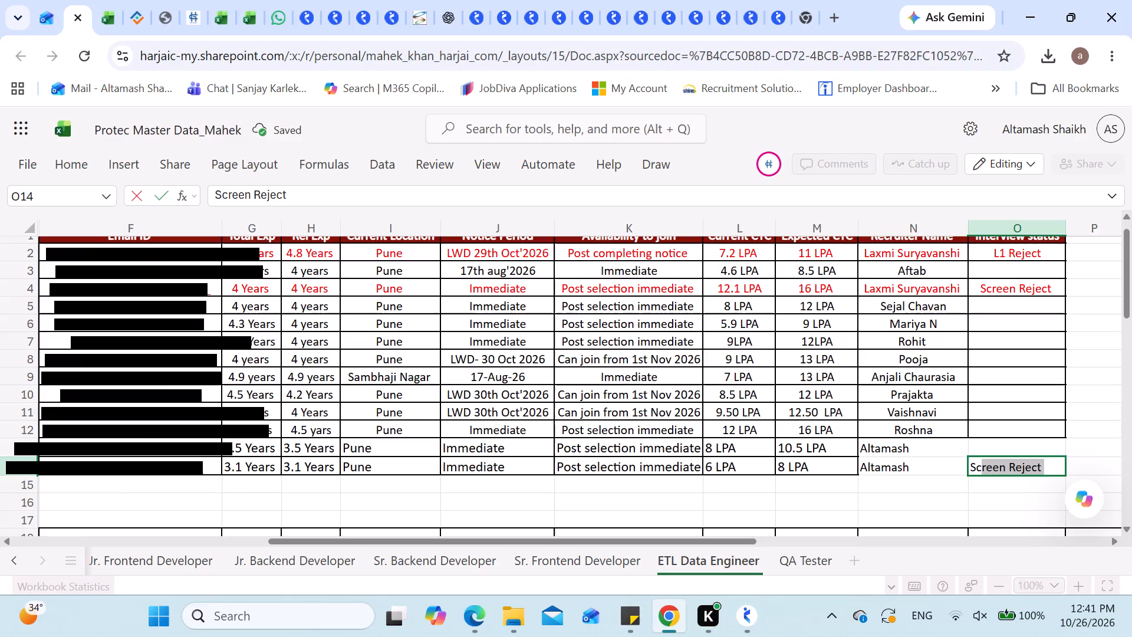
click(907, 475)
Copy the formatting of C12 across rows 12 to 14, from Skill through Interview status, with Format Painter.
scroll(782, 473, right, 4)
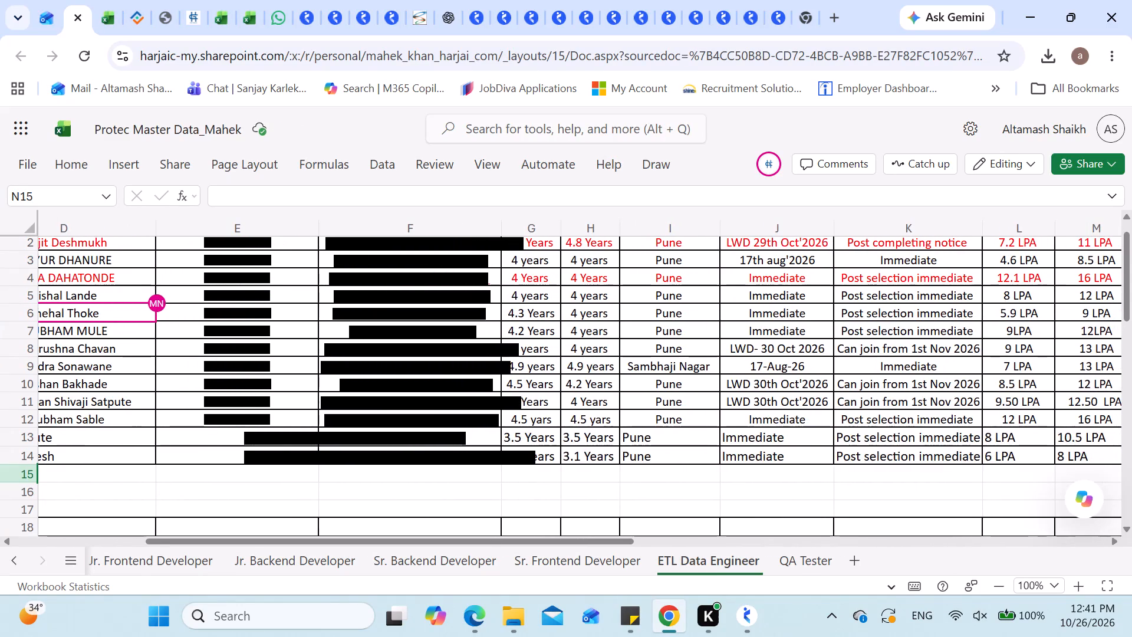
click(868, 441)
click(868, 441)
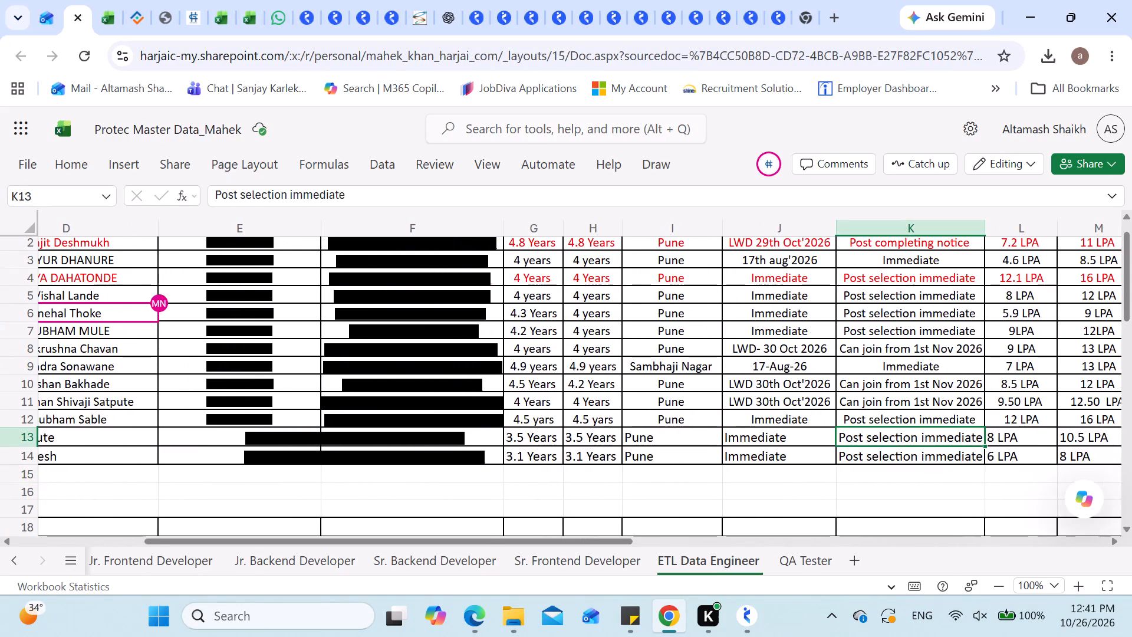
scroll(802, 438, right, 8)
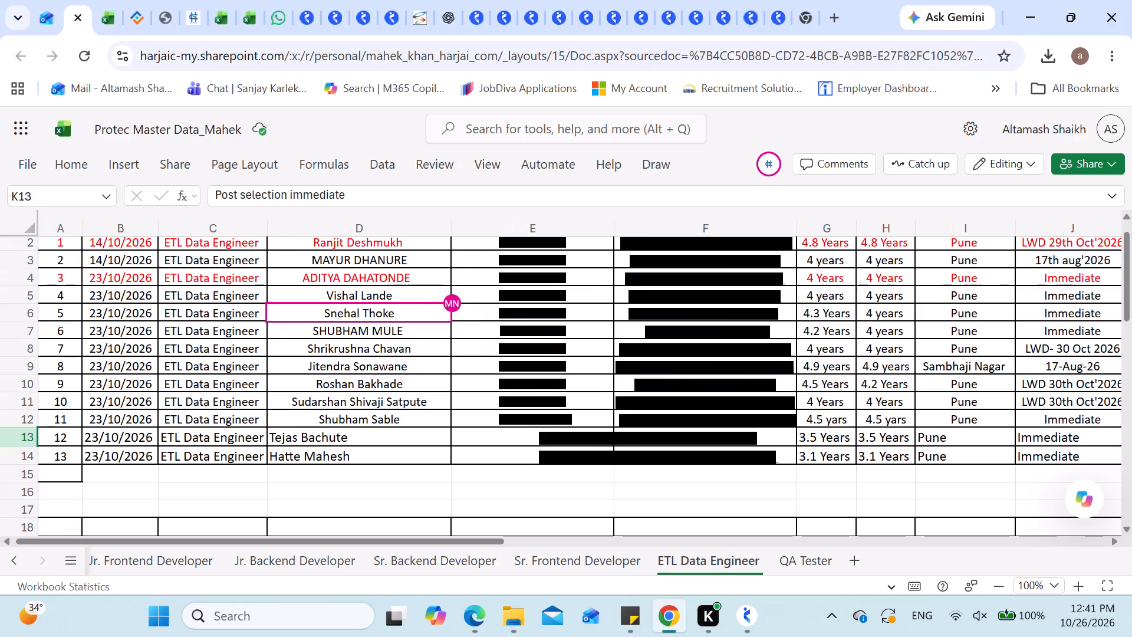
click(235, 419)
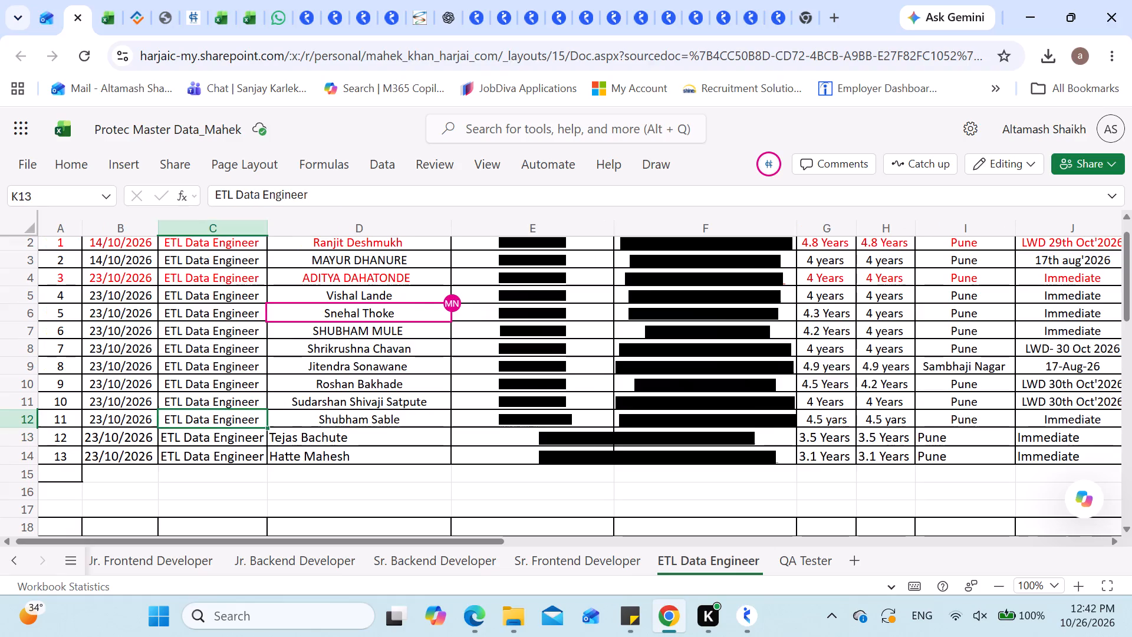
click(60, 159)
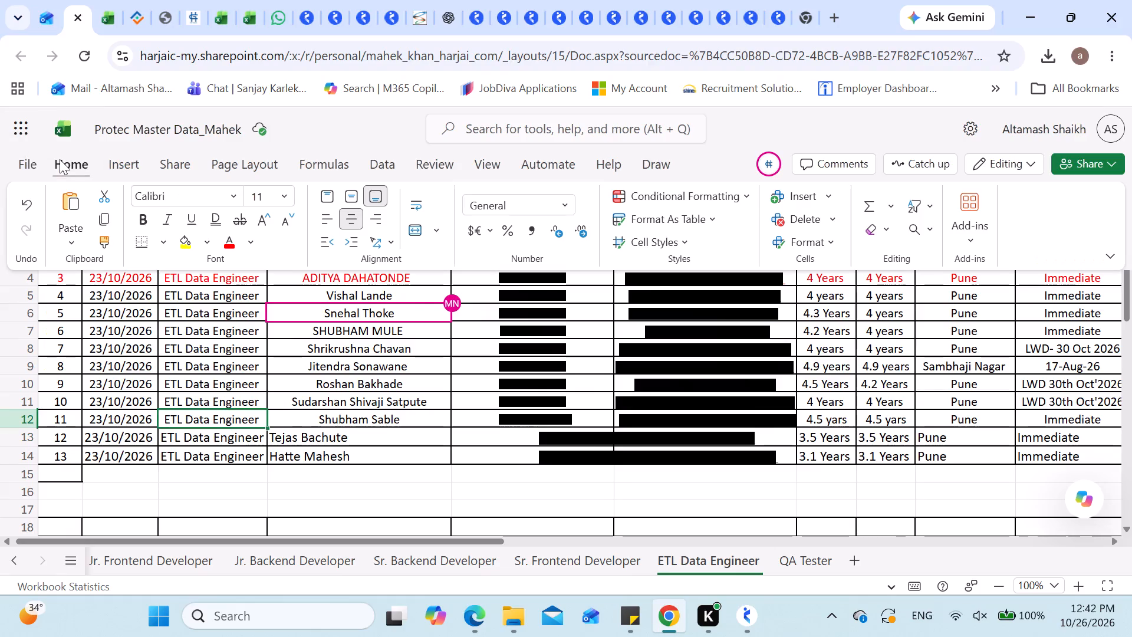
click(100, 239)
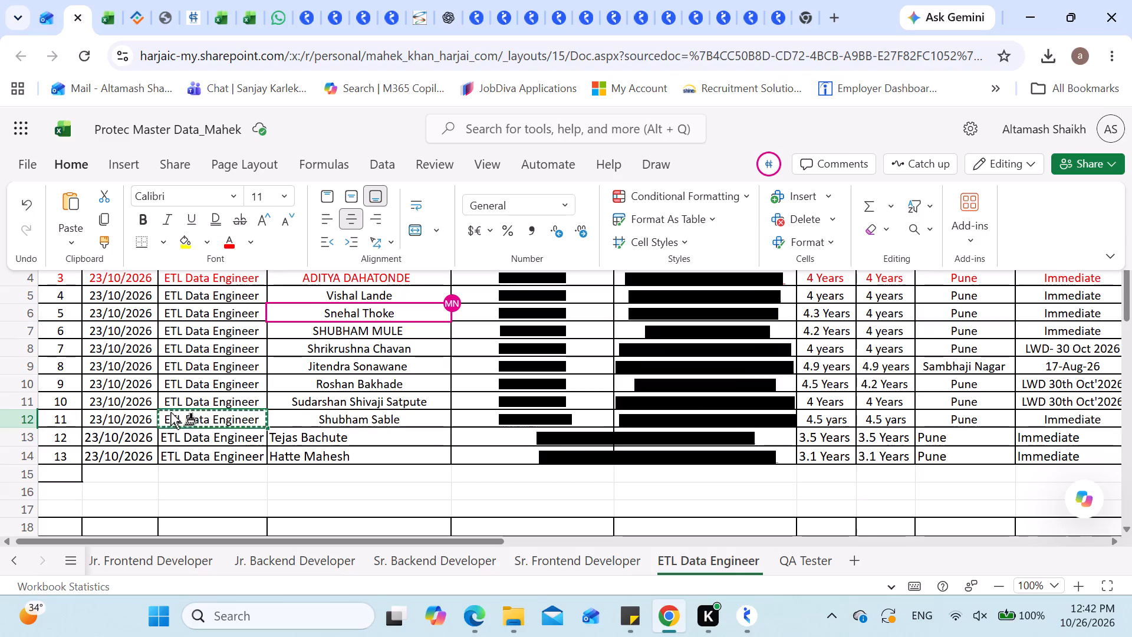
drag(170, 412, 745, 450)
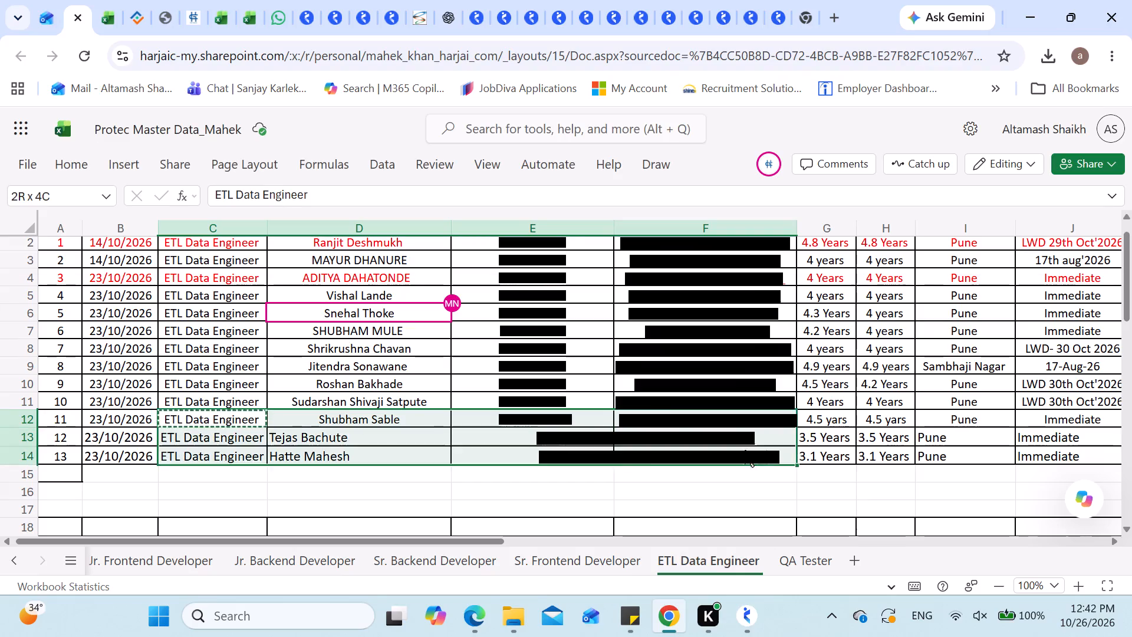
drag(745, 450, 1077, 443)
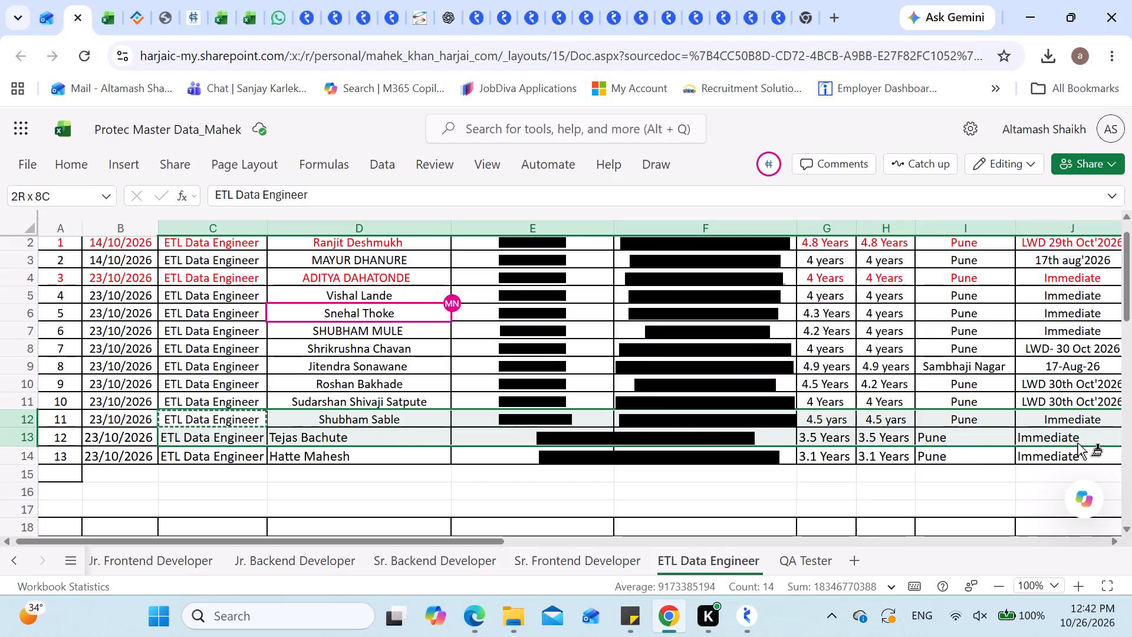
drag(1077, 443, 585, 454)
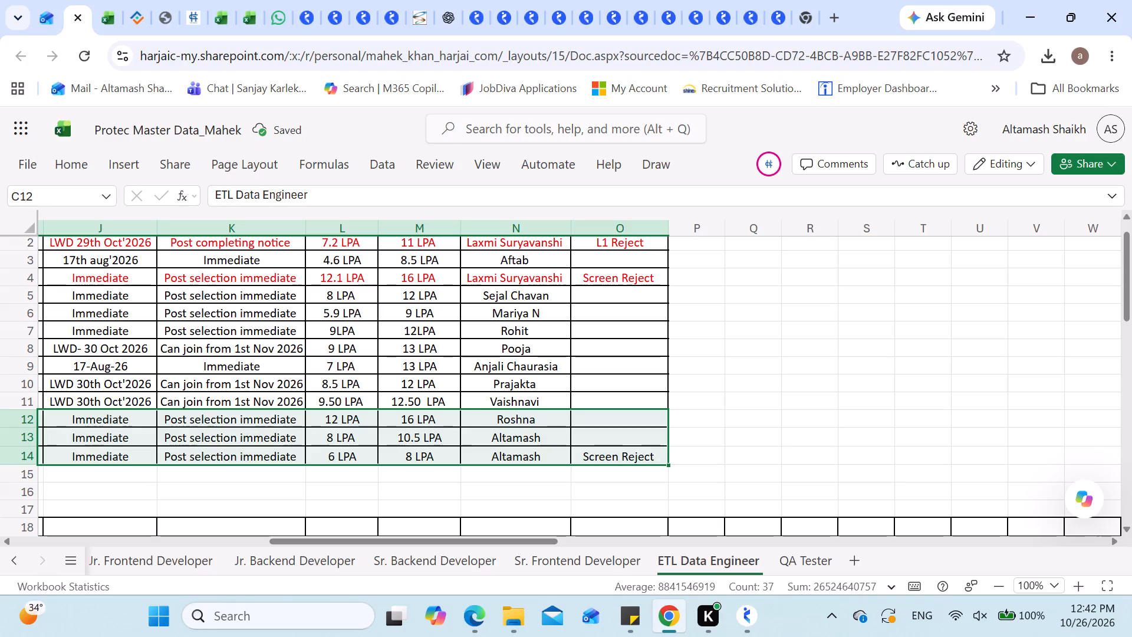
click(489, 465)
scroll(489, 465, right, 9)
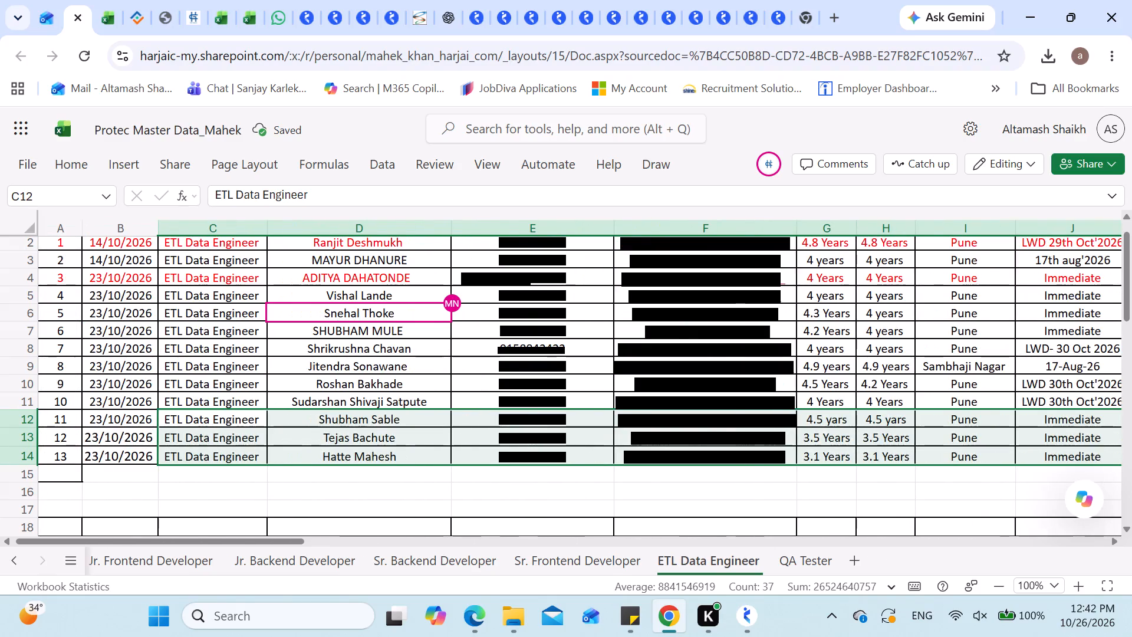
Copy the formatting of date cell B12 to B13 and B14 in the ETL Data Engineer sheet with Format Painter.
click(374, 432)
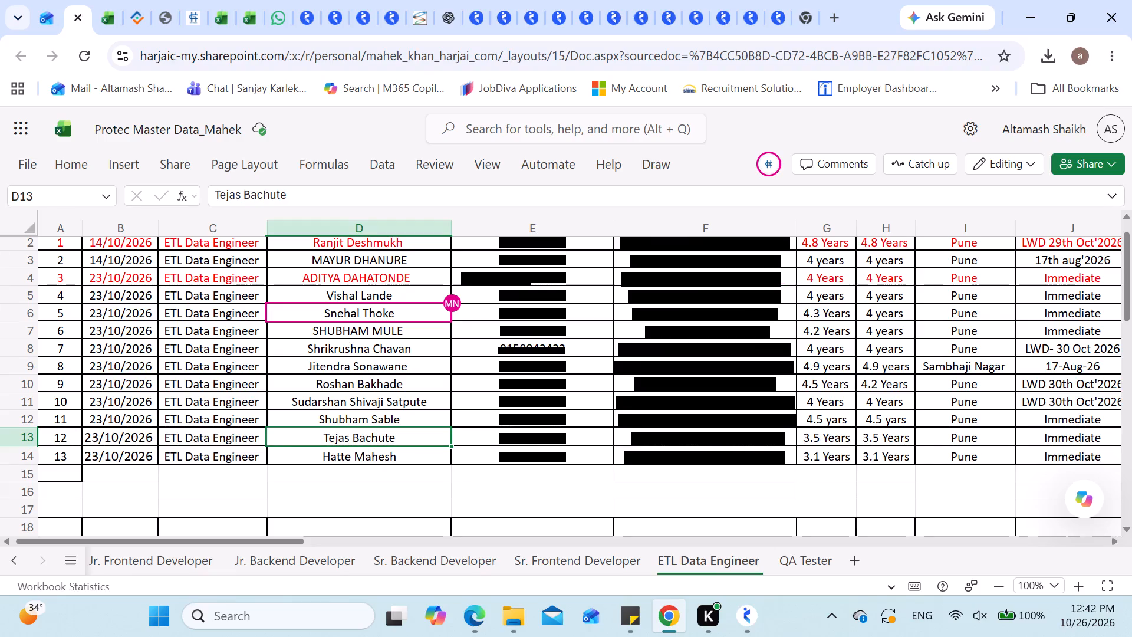
click(340, 476)
scroll(340, 476, down, 3)
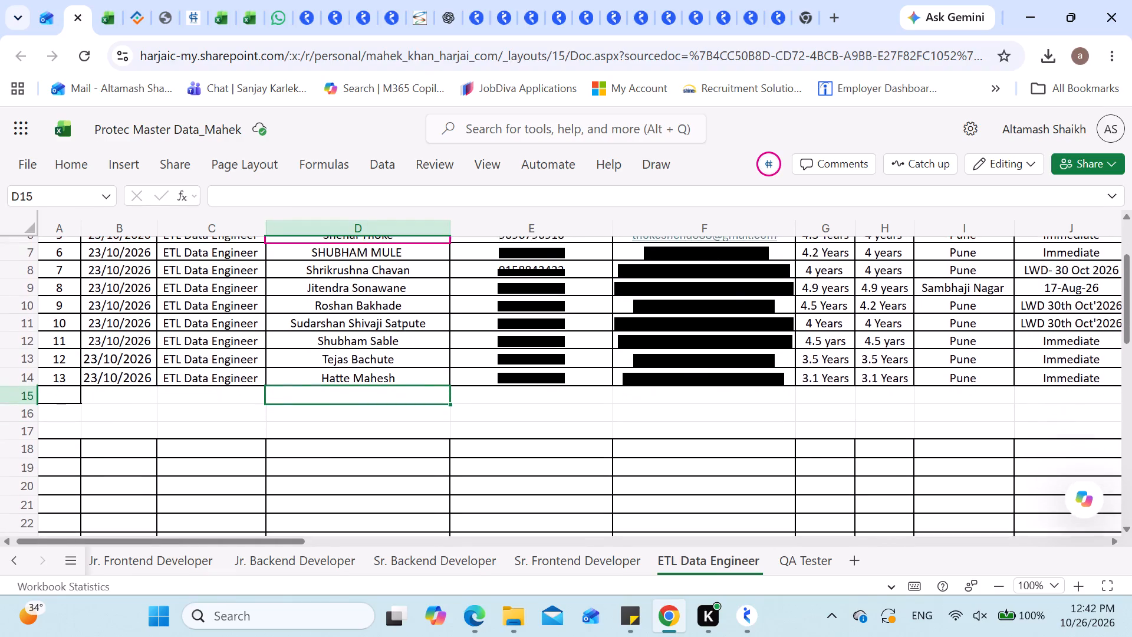
scroll(340, 476, down, 1)
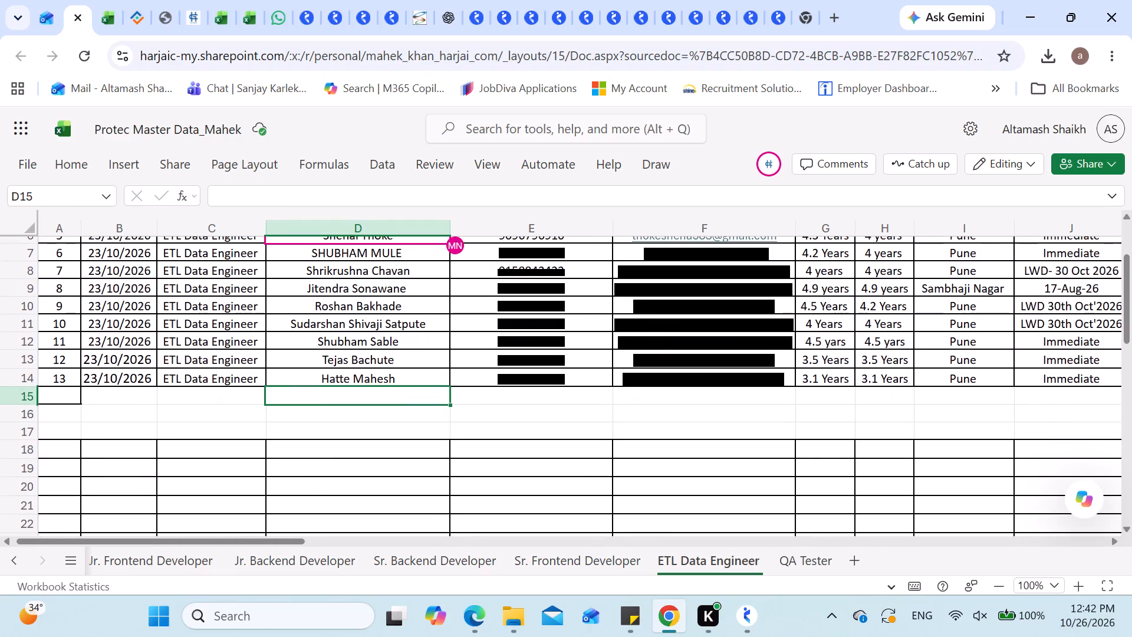
click(124, 341)
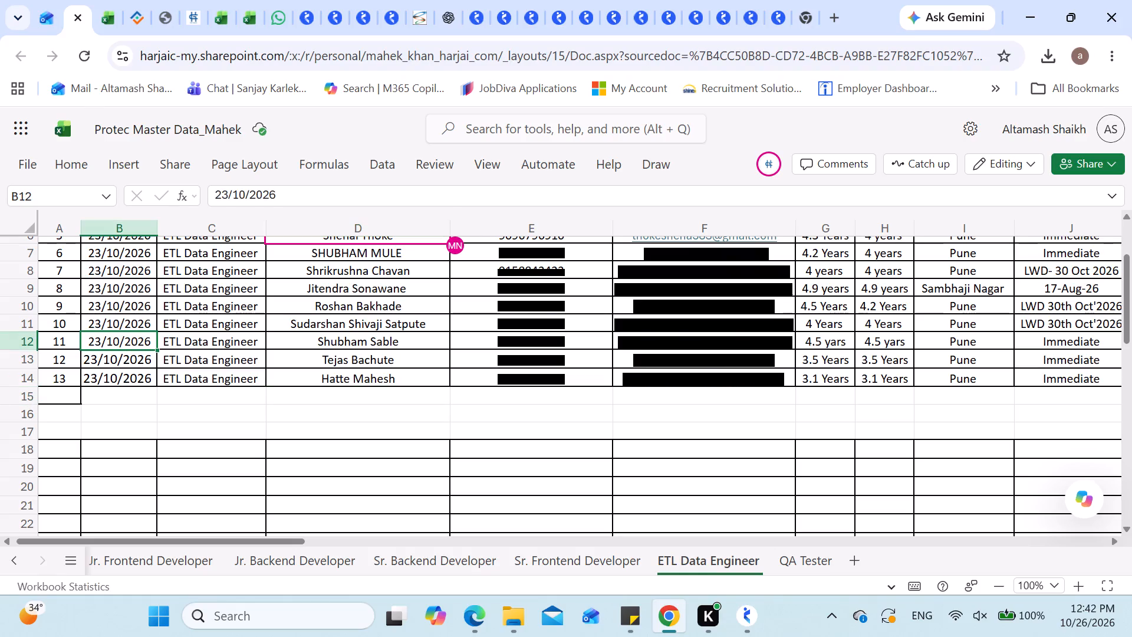
click(76, 165)
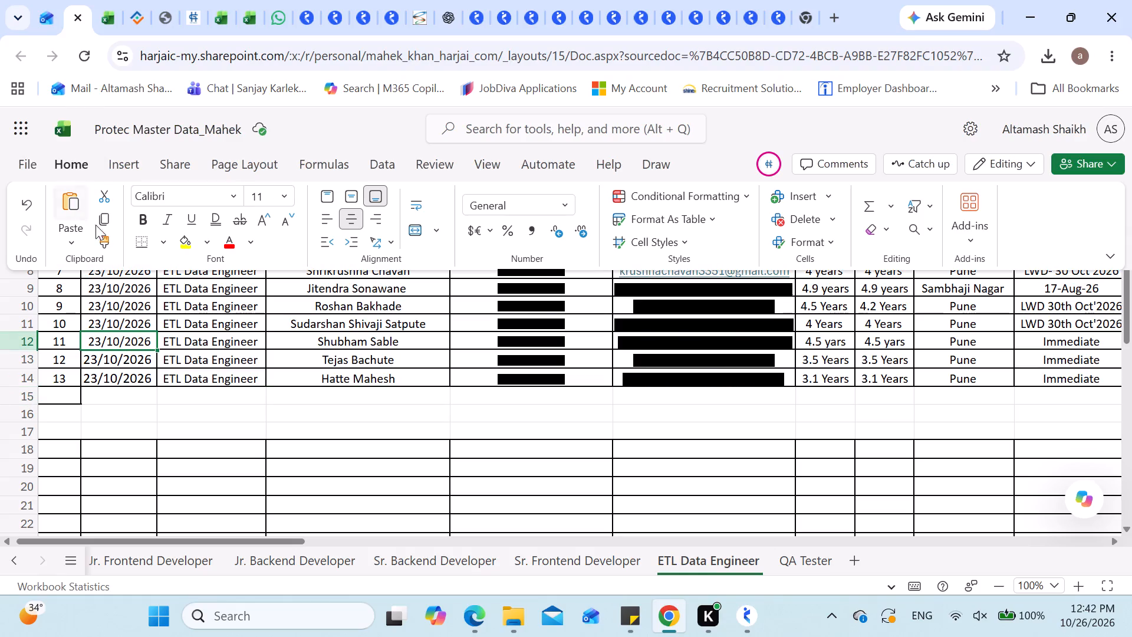
click(101, 236)
drag(117, 334, 109, 369)
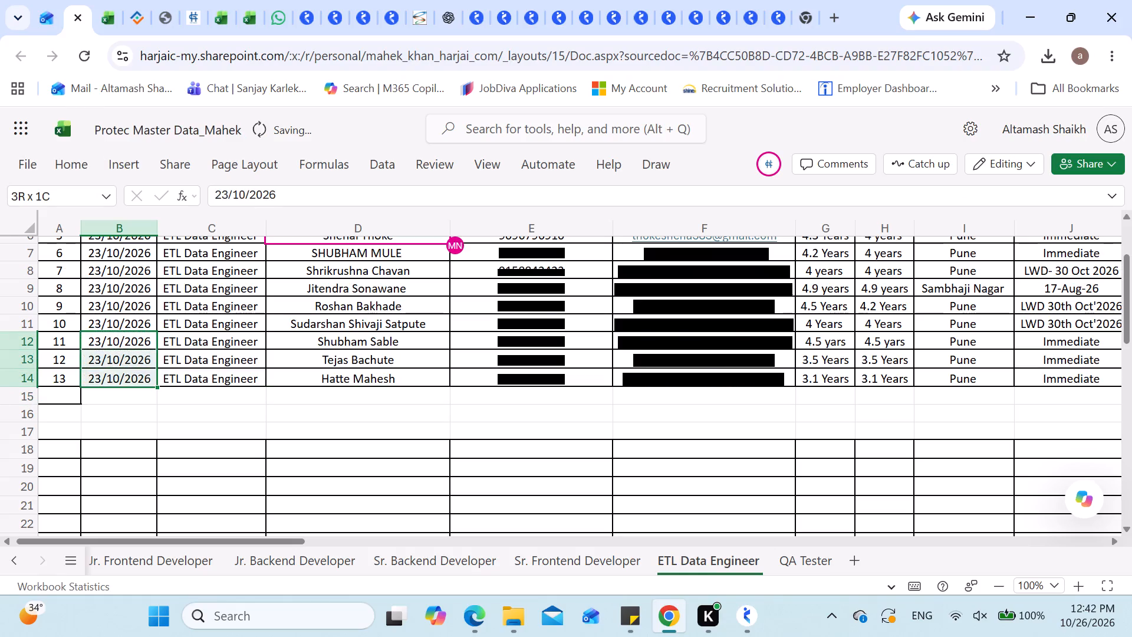
click(111, 396)
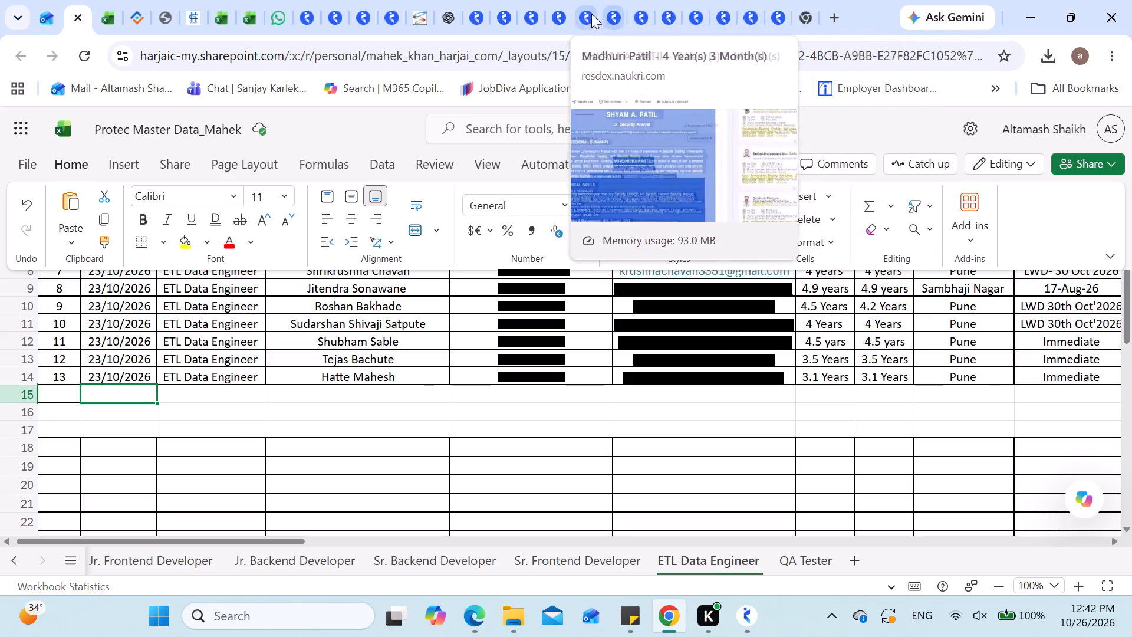
Switch to the Resdex cyber security results and try to open the comment on the Apmosys Technologies security analyst's profile.
click(560, 10)
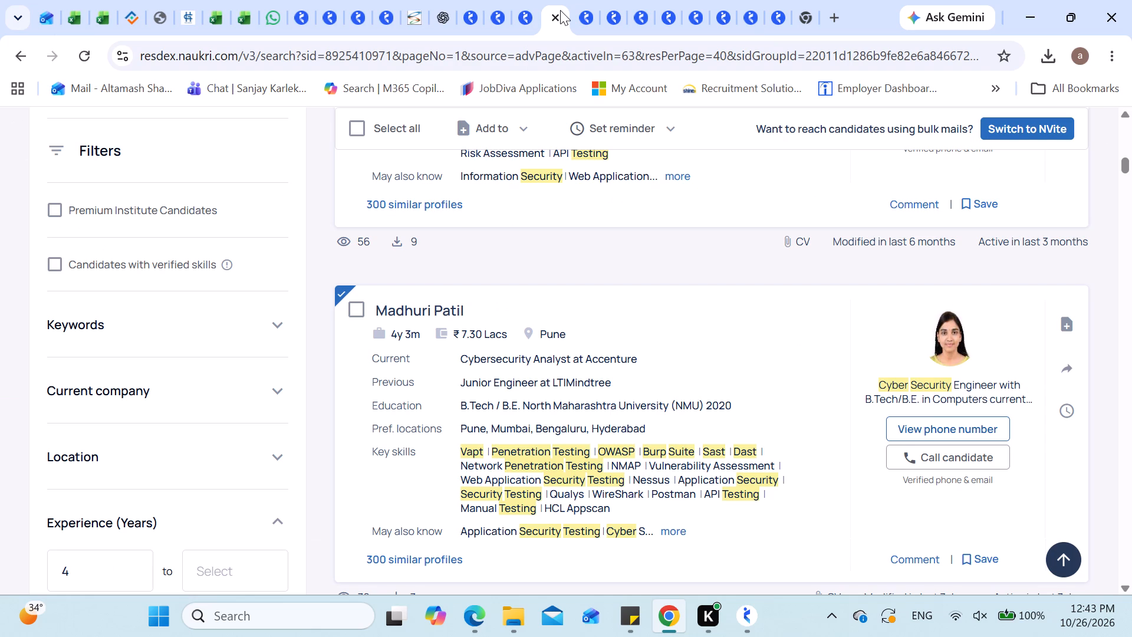
click(631, 282)
scroll(682, 224, down, 5)
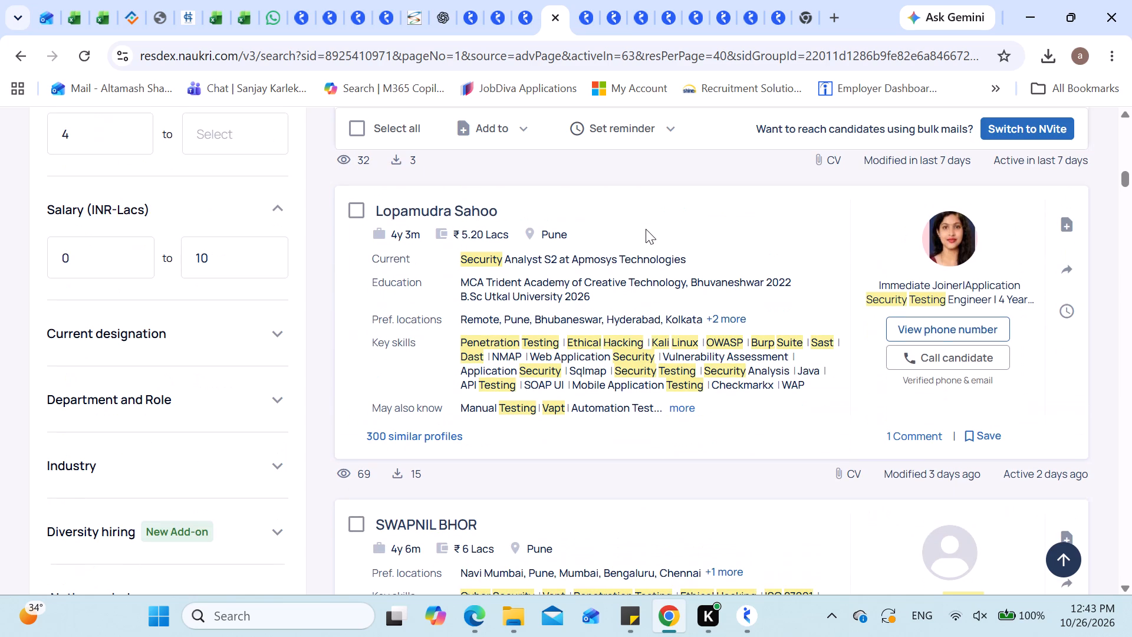
scroll(649, 235, up, 1)
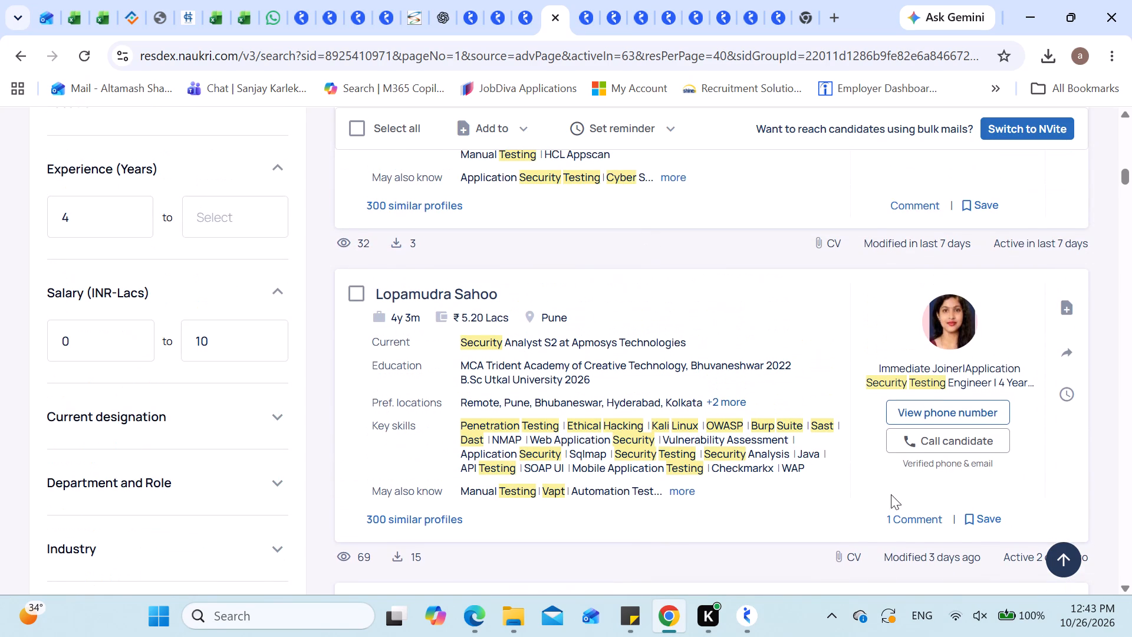
click(904, 517)
scroll(857, 380, up, 2)
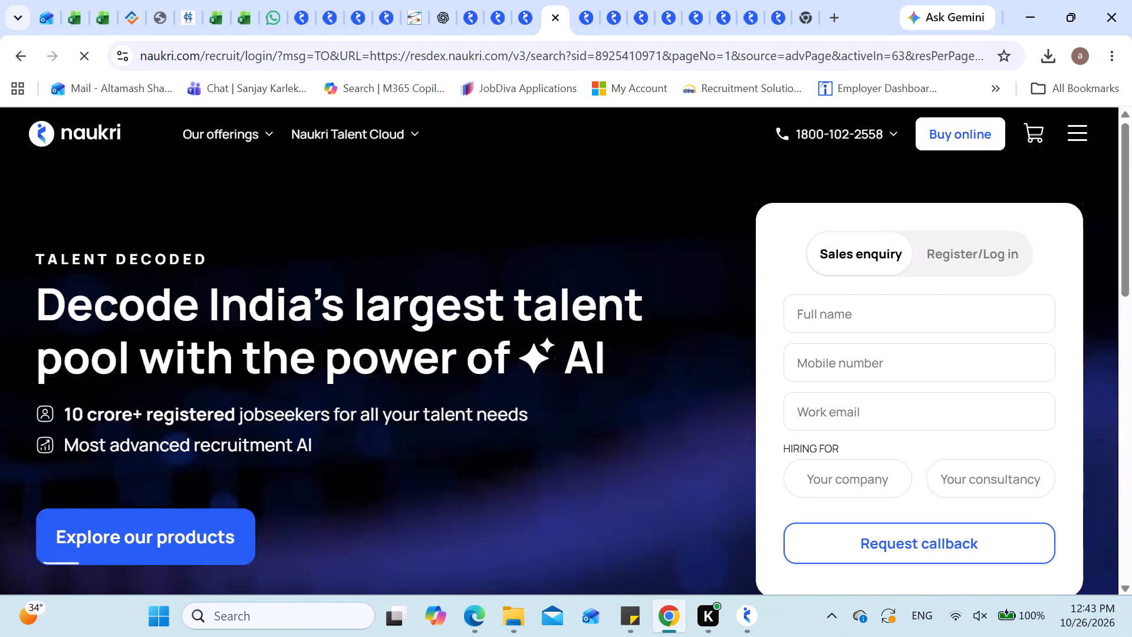
scroll(792, 317, up, 1)
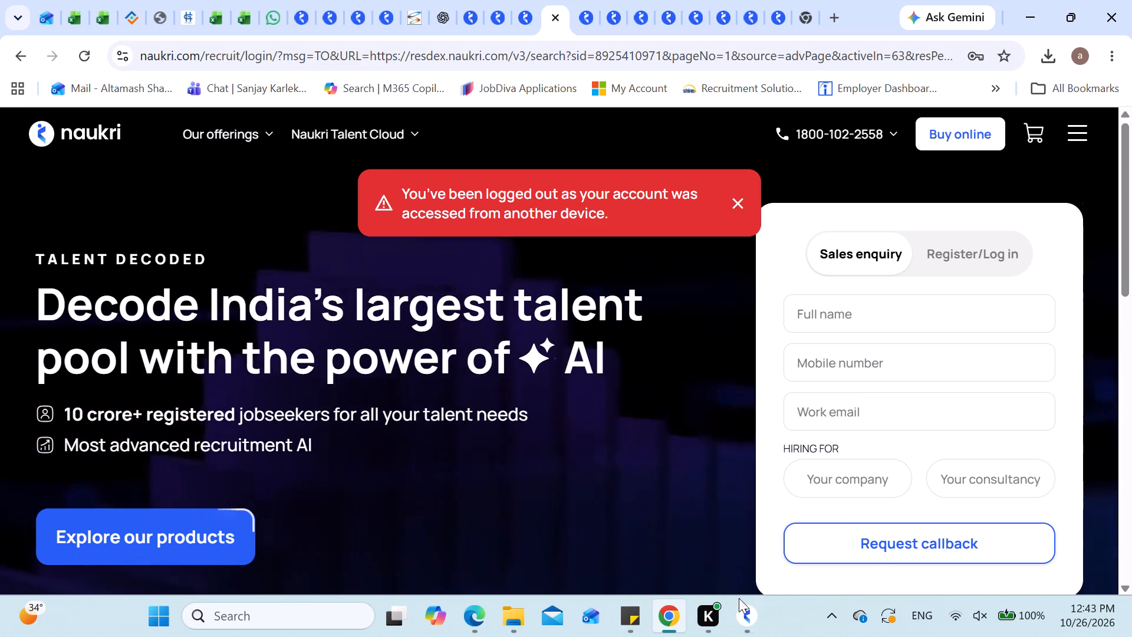
Switch to Naukri Launcher and use it to get back into Resdex.
click(734, 559)
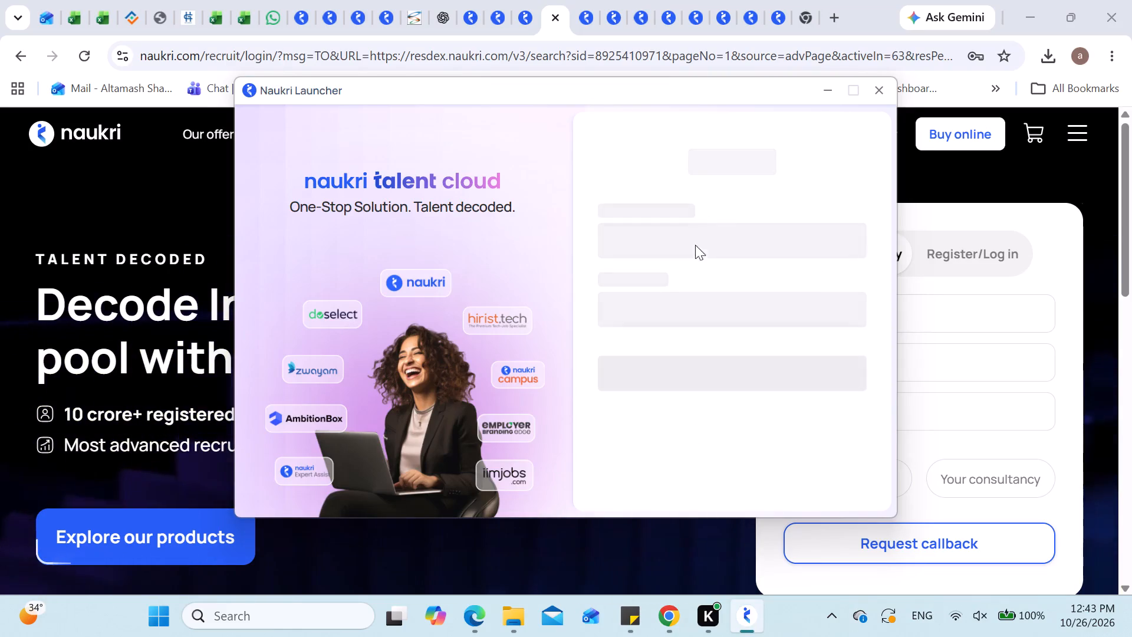
click(695, 359)
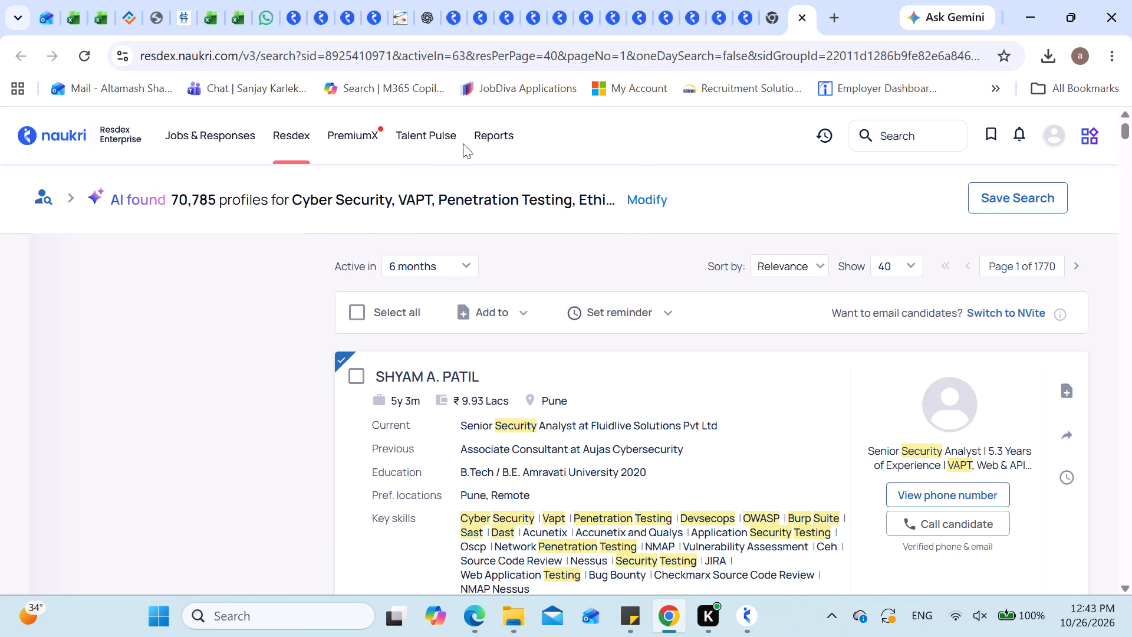
Modify the cyber security candidate search by removing the 1 month notice period option, and run the search again.
click(636, 200)
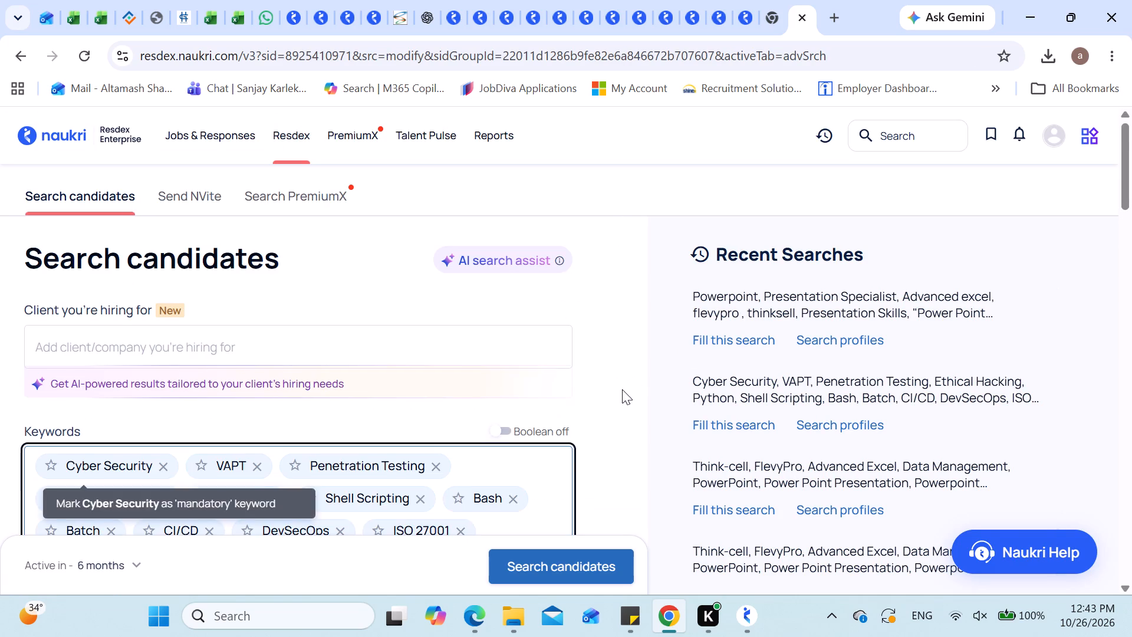
scroll(622, 391, down, 5)
click(394, 255)
scroll(340, 337, down, 2)
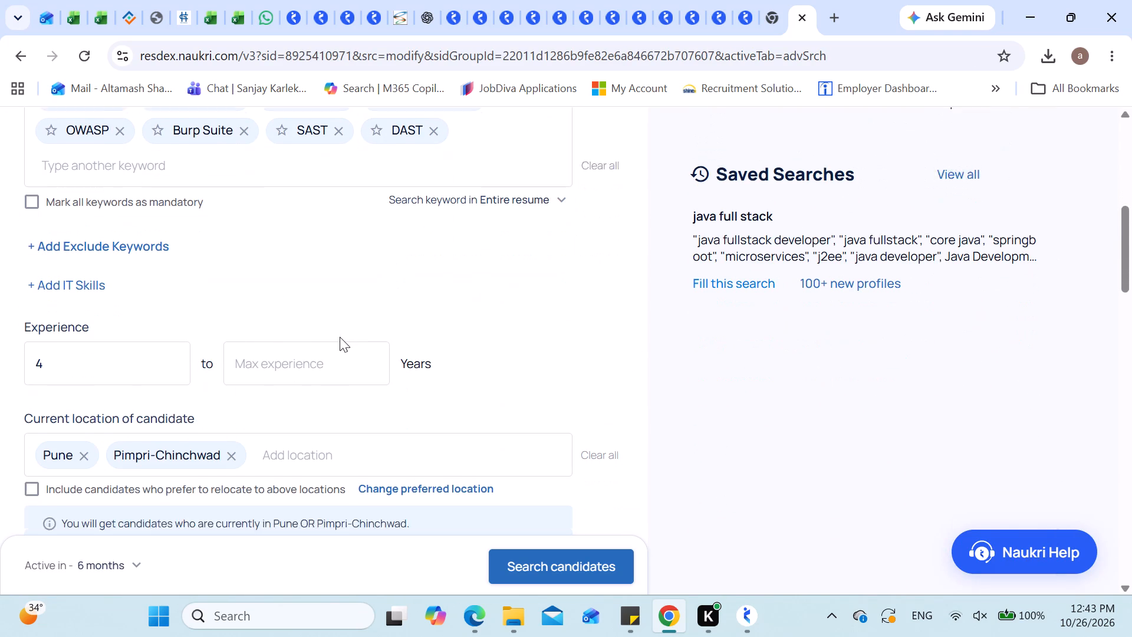
scroll(340, 337, down, 7)
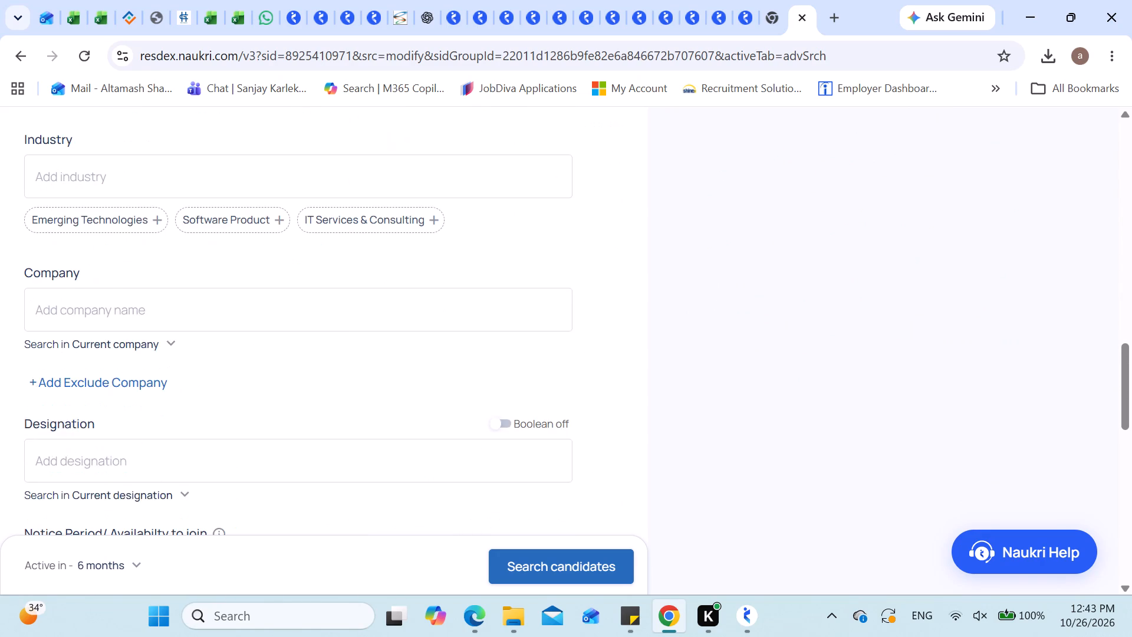
scroll(103, 487, down, 2)
scroll(143, 440, down, 1)
click(196, 296)
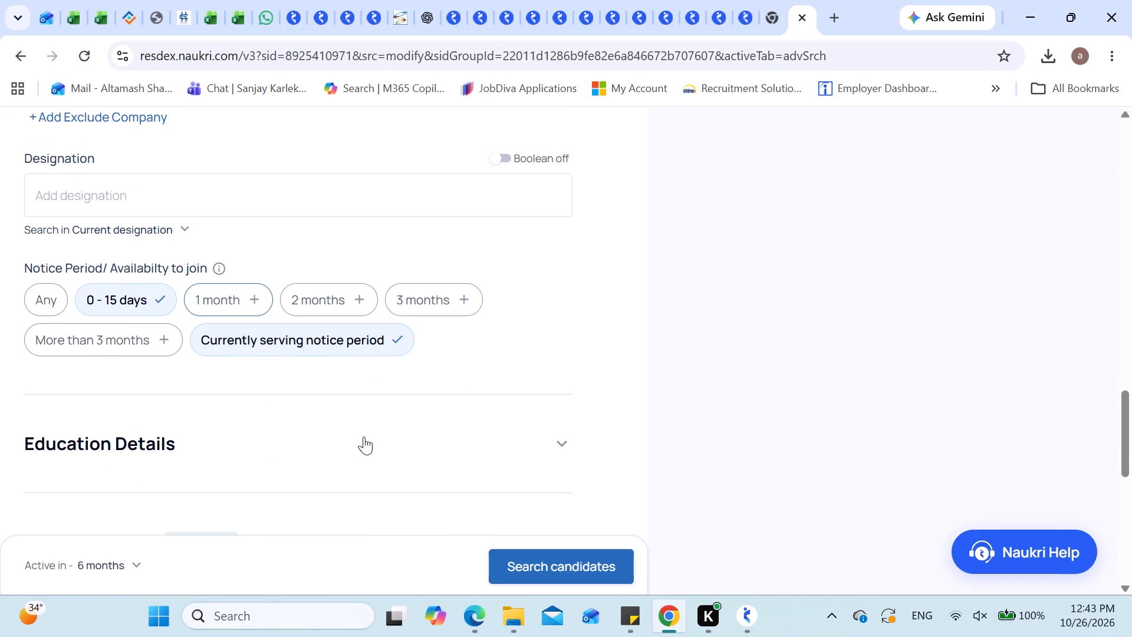
click(559, 566)
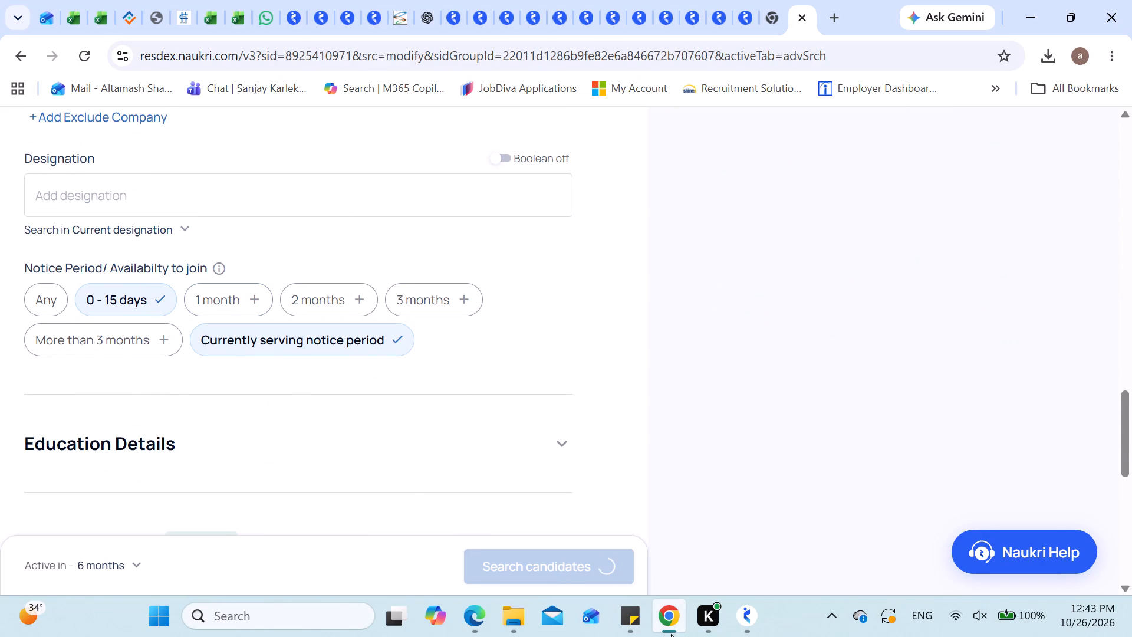